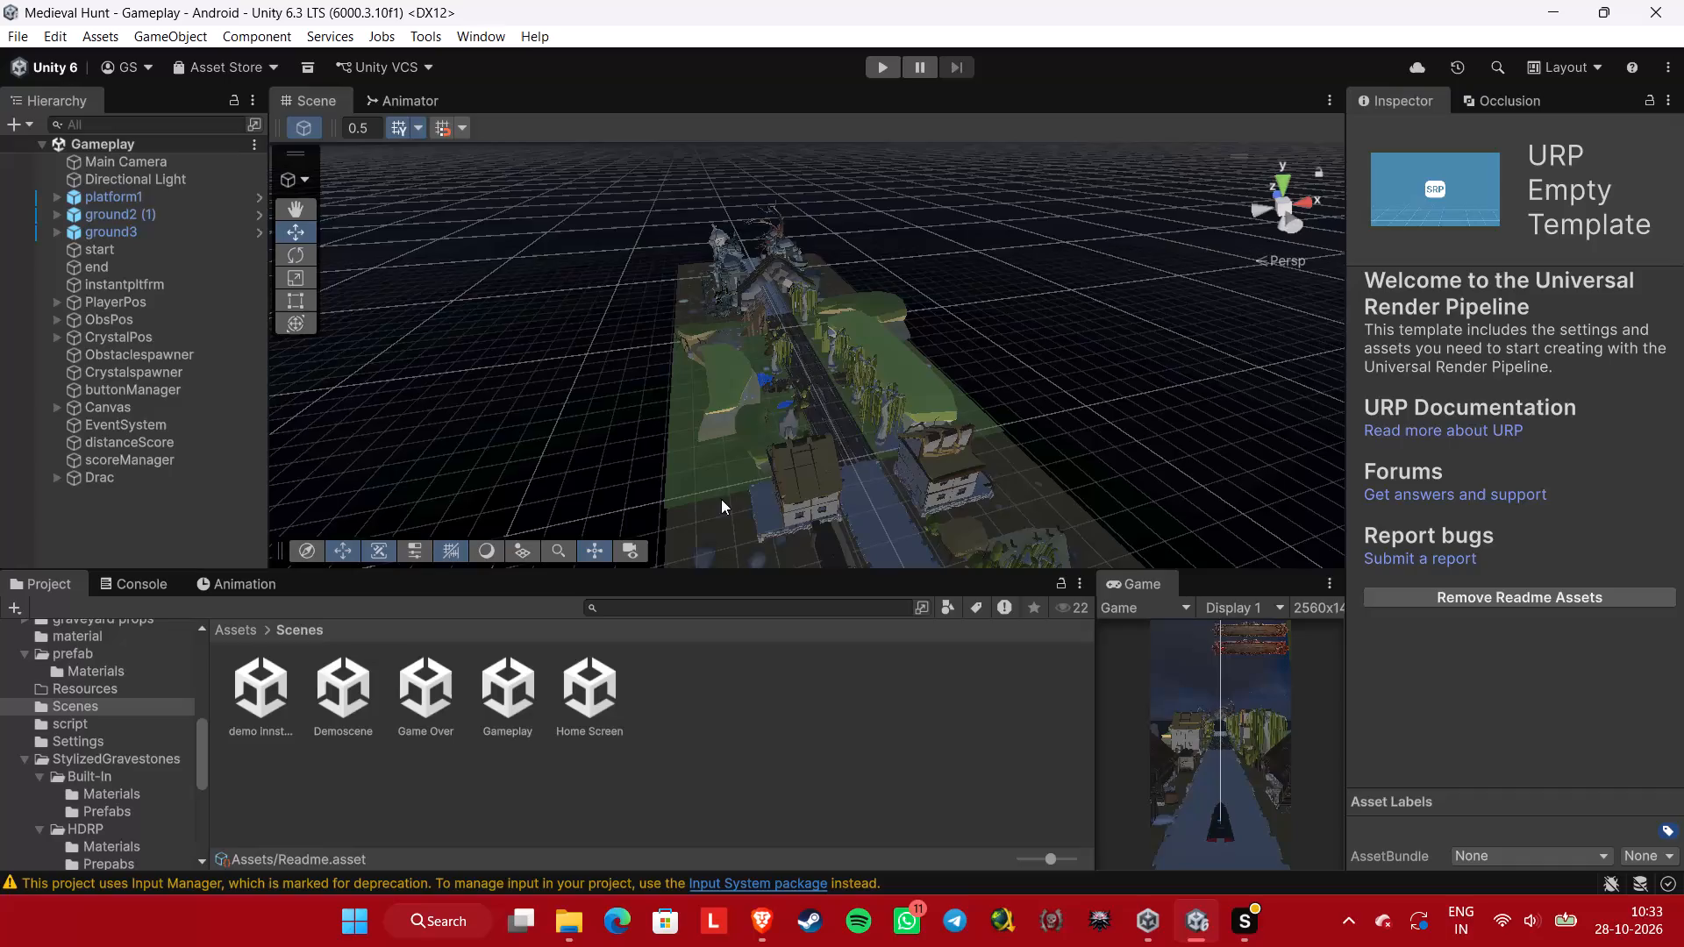
# Examine the overall layout of the Gameplay scene's connected ground platforms from above and from far away.
pyautogui.moveTo(948, 393); pyautogui.dragTo(874, 382, button='right')
pyautogui.write('sd')
pyautogui.write('ad')
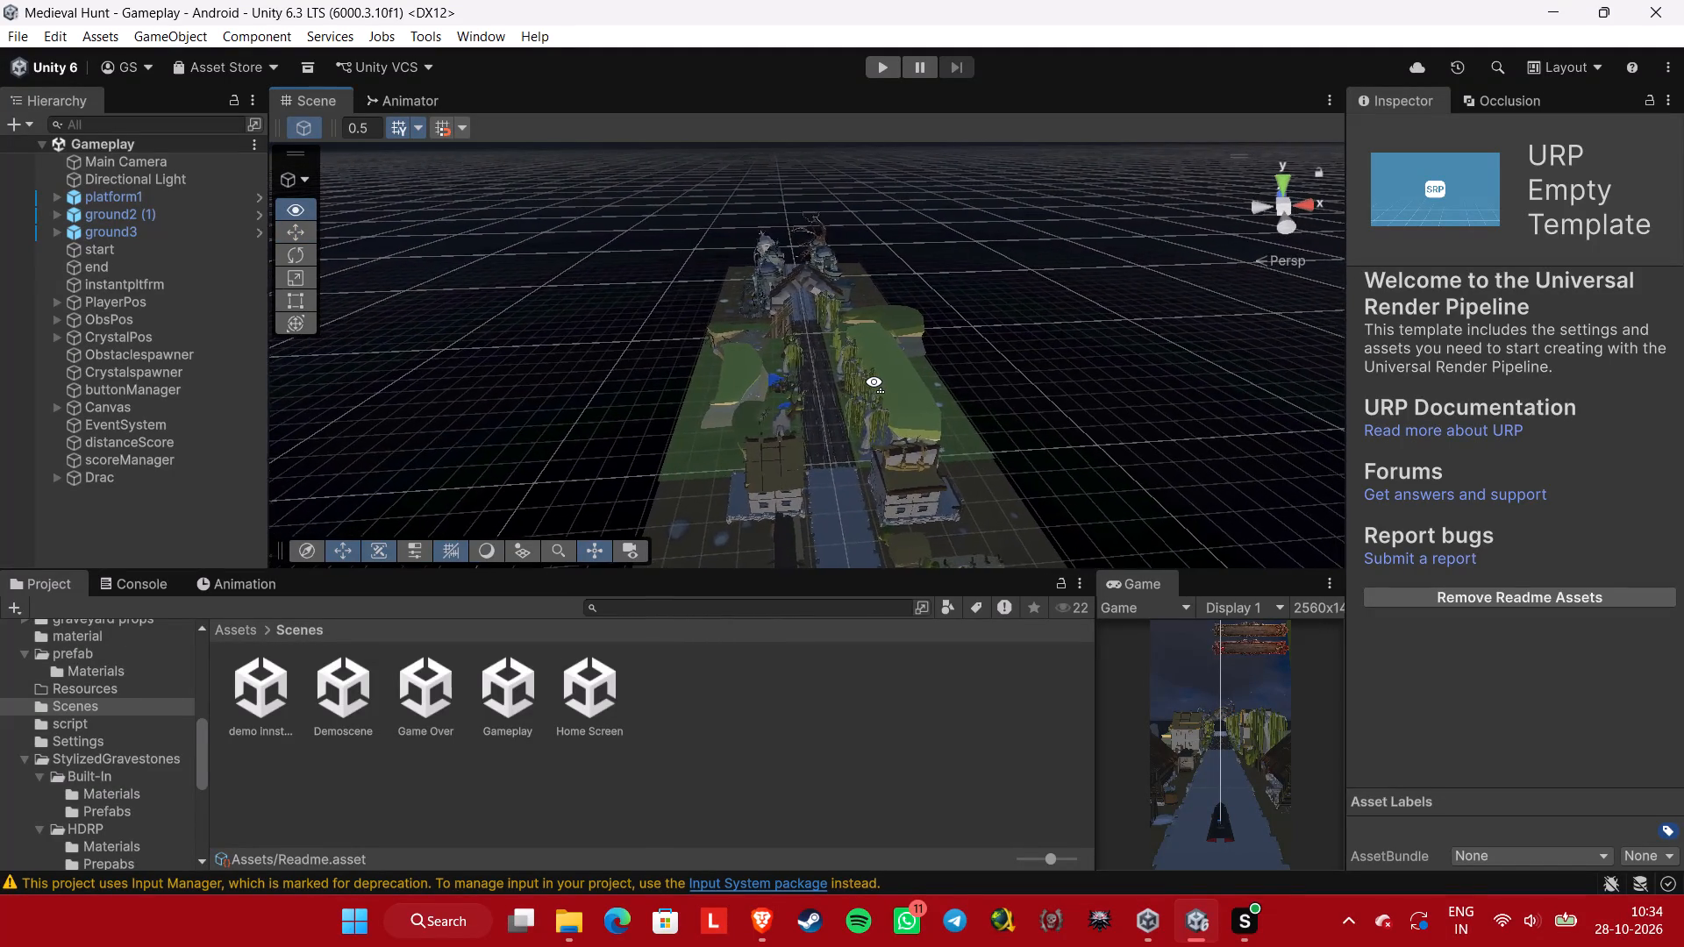
pyautogui.moveTo(874, 382); pyautogui.dragTo(838, 433, button='right')
pyautogui.press('s')
pyautogui.press('s')
pyautogui.press('s')
pyautogui.press('s')
pyautogui.press('s')
pyautogui.press('s')
pyautogui.press('s')
pyautogui.press('s')
pyautogui.press('s')
pyautogui.press('s')
pyautogui.press('s')
pyautogui.press('s')
pyautogui.press('s')
pyautogui.press('s')
pyautogui.press('s')
pyautogui.press('s')
pyautogui.press('s')
pyautogui.press('s')
pyautogui.press('s')
pyautogui.press('s')
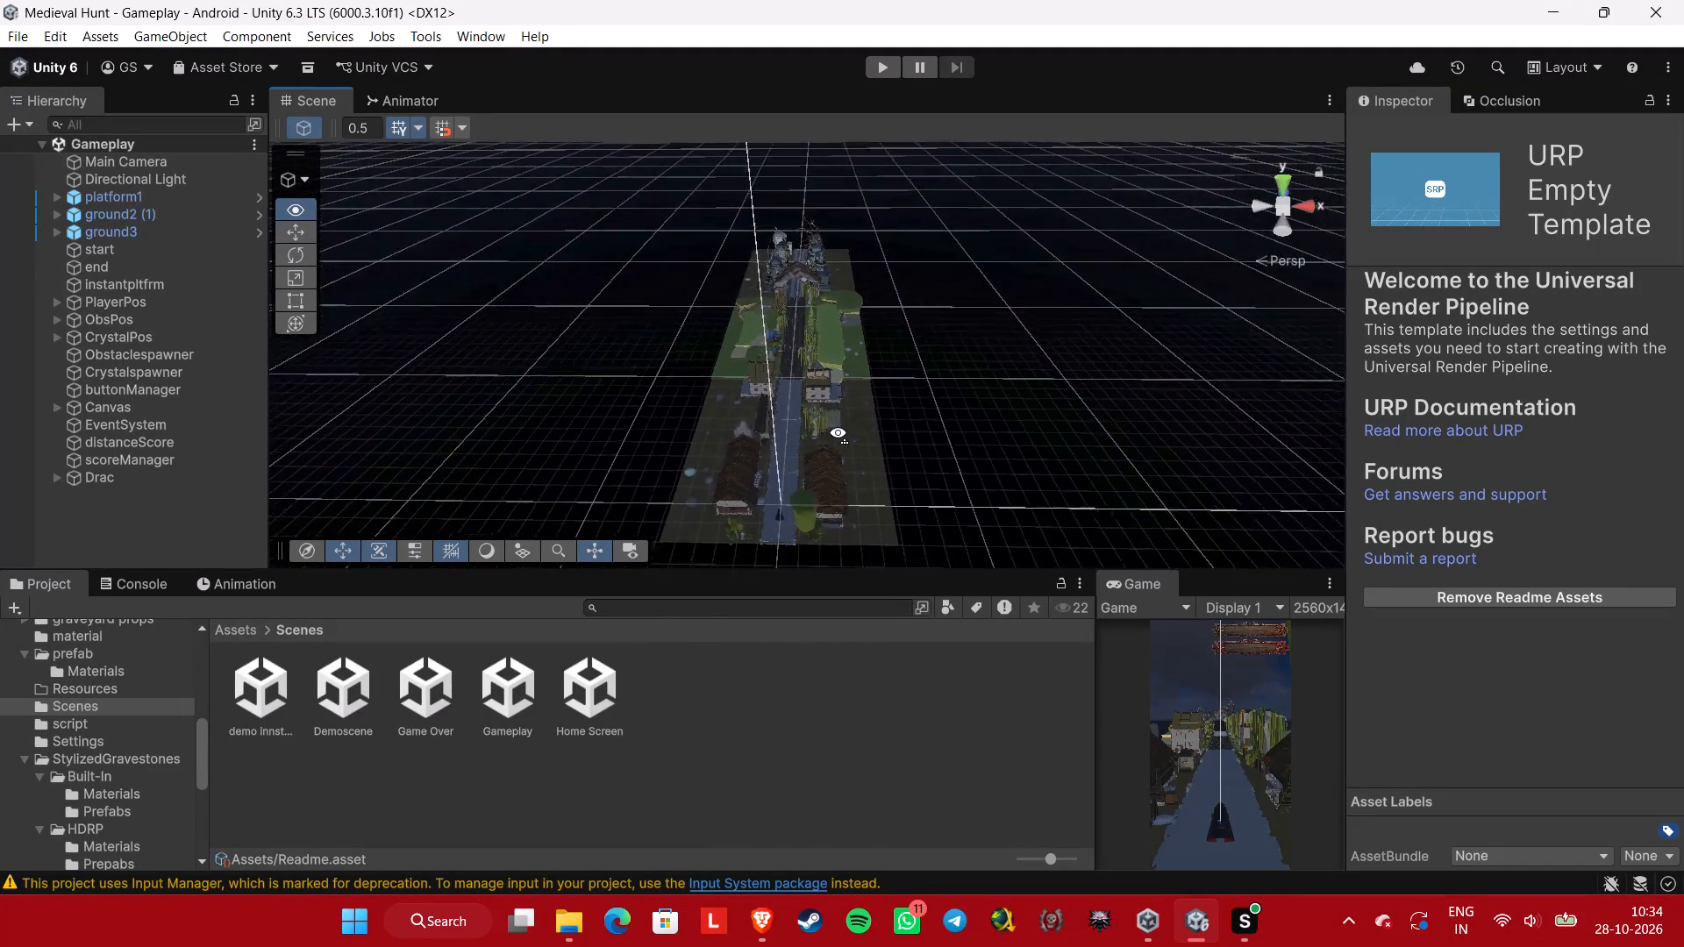
pyautogui.moveTo(838, 433); pyautogui.dragTo(815, 440, button='right')
pyautogui.press('w')
pyautogui.press('w')
pyautogui.press('w')
pyautogui.press('w')
pyautogui.press('w')
pyautogui.press('w')
pyautogui.press('w')
pyautogui.press('w')
pyautogui.press('w')
pyautogui.press('w')
pyautogui.press('w')
pyautogui.press('w')
pyautogui.press('w')
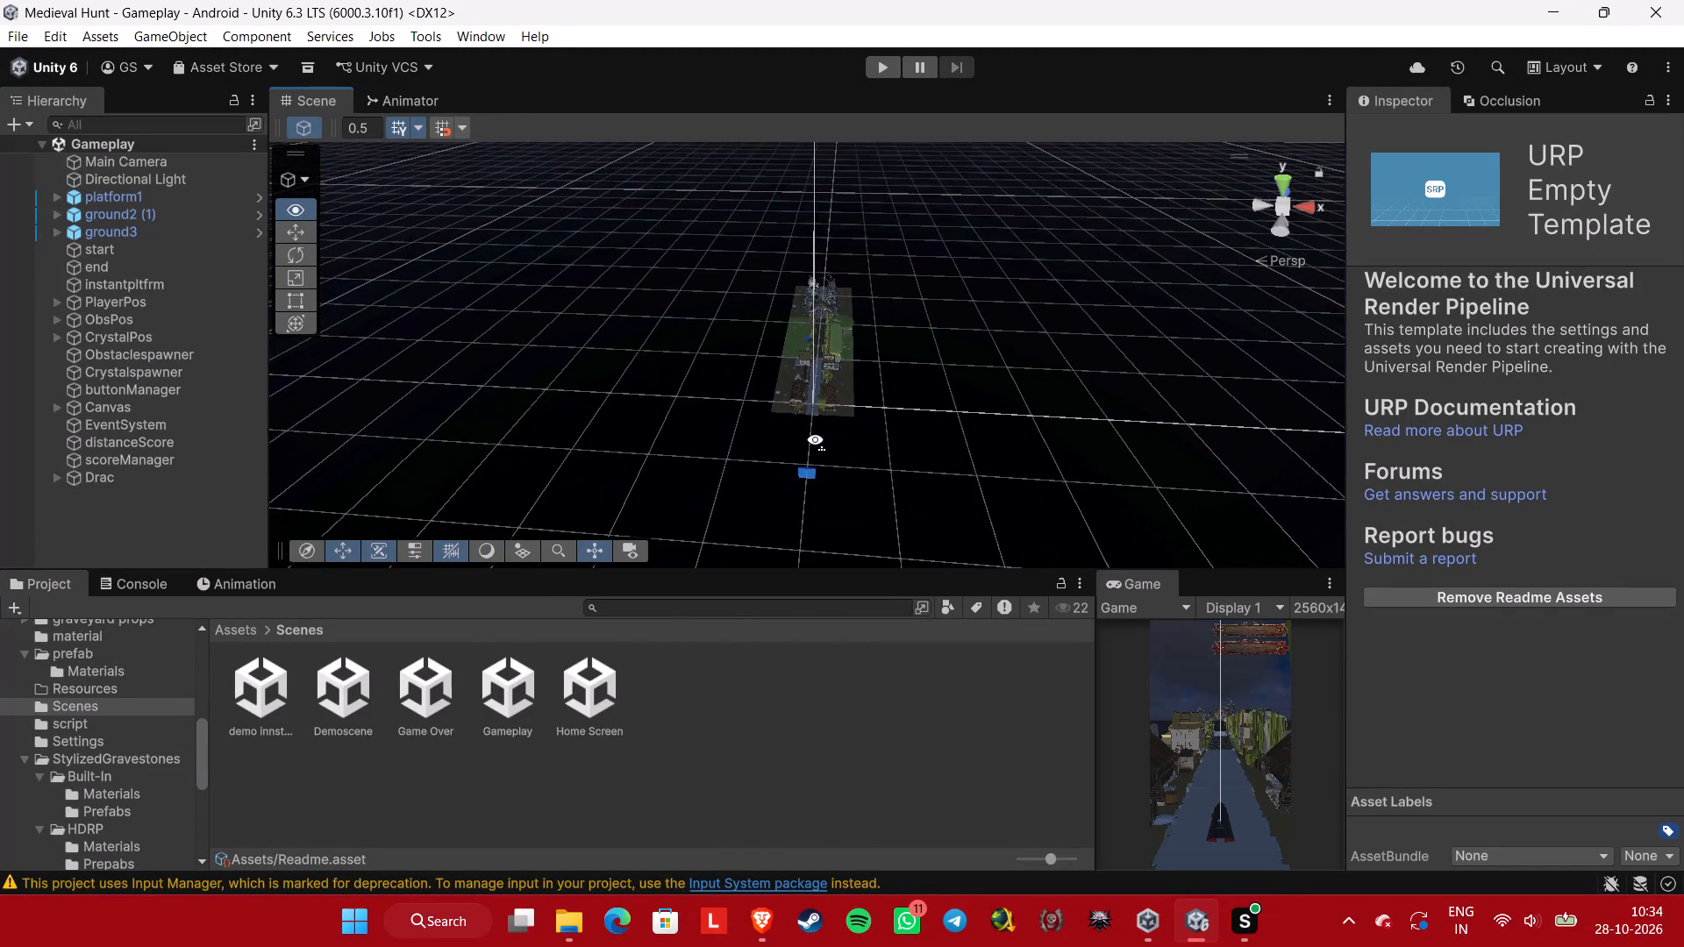
pyautogui.moveTo(815, 440); pyautogui.dragTo(823, 438, button='right')
pyautogui.press('s')
pyautogui.press('s')
pyautogui.press('s')
pyautogui.press('s')
pyautogui.press('s')
pyautogui.press('s')
pyautogui.press('s')
pyautogui.press('s')
pyautogui.press('s')
pyautogui.press('s')
pyautogui.press('s')
pyautogui.press('s')
pyautogui.press('s')
pyautogui.press('s')
pyautogui.press('s')
pyautogui.press('s')
pyautogui.press('s')
pyautogui.press('s')
pyautogui.press('s')
pyautogui.press('s')
pyautogui.press('a')
pyautogui.press('a')
pyautogui.press('s')
pyautogui.press('s')
pyautogui.press('s')
pyautogui.press('s')
pyautogui.press('s')
pyautogui.press('s')
pyautogui.press('s')
pyautogui.press('s')
pyautogui.press('s')
pyautogui.press('s')
pyautogui.press('s')
pyautogui.press('s')
pyautogui.press('s')
pyautogui.press('s')
pyautogui.press('s')
pyautogui.press('s')
pyautogui.press('s')
pyautogui.press('s')
pyautogui.press('s')
pyautogui.press('s')
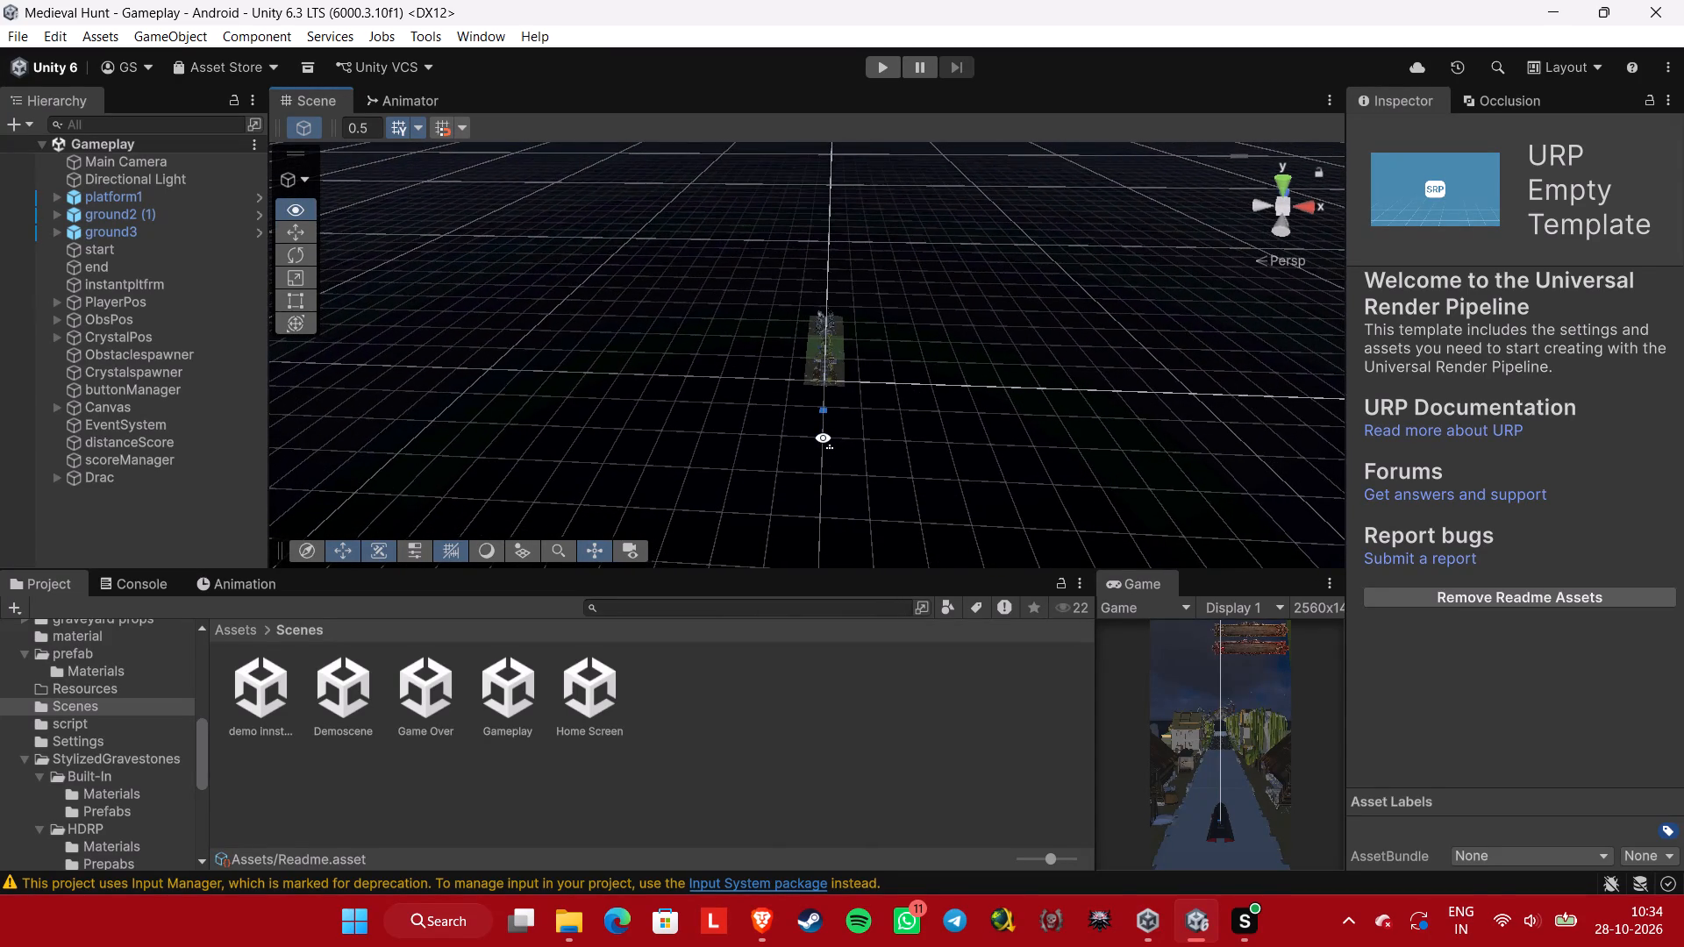
pyautogui.moveTo(823, 438); pyautogui.dragTo(848, 425, button='right')
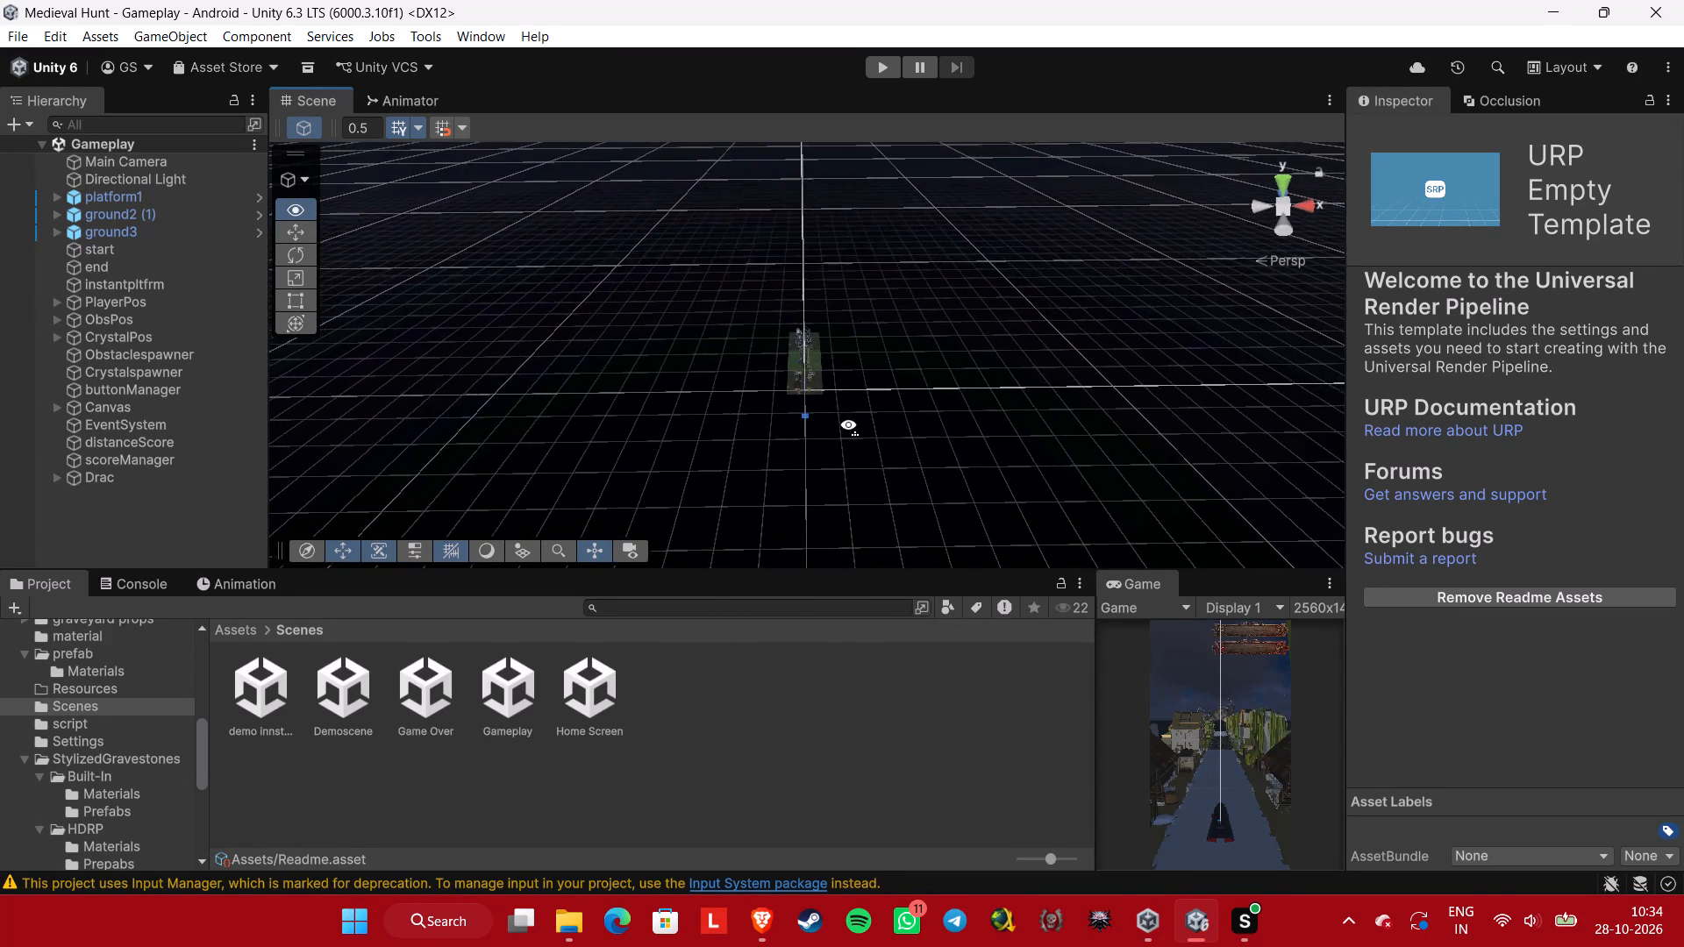
pyautogui.moveTo(848, 425); pyautogui.dragTo(837, 428, button='right')
pyautogui.press('w')
pyautogui.press('w')
pyautogui.press('w')
pyautogui.press('w')
pyautogui.press('w')
pyautogui.press('w')
pyautogui.press('w')
pyautogui.press('w')
pyautogui.press('w')
pyautogui.press('w')
pyautogui.press('w')
pyautogui.press('w')
pyautogui.press('w')
pyautogui.press('w')
pyautogui.press('w')
pyautogui.press('w')
pyautogui.press('w')
pyautogui.press('w')
pyautogui.press('w')
pyautogui.press('w')
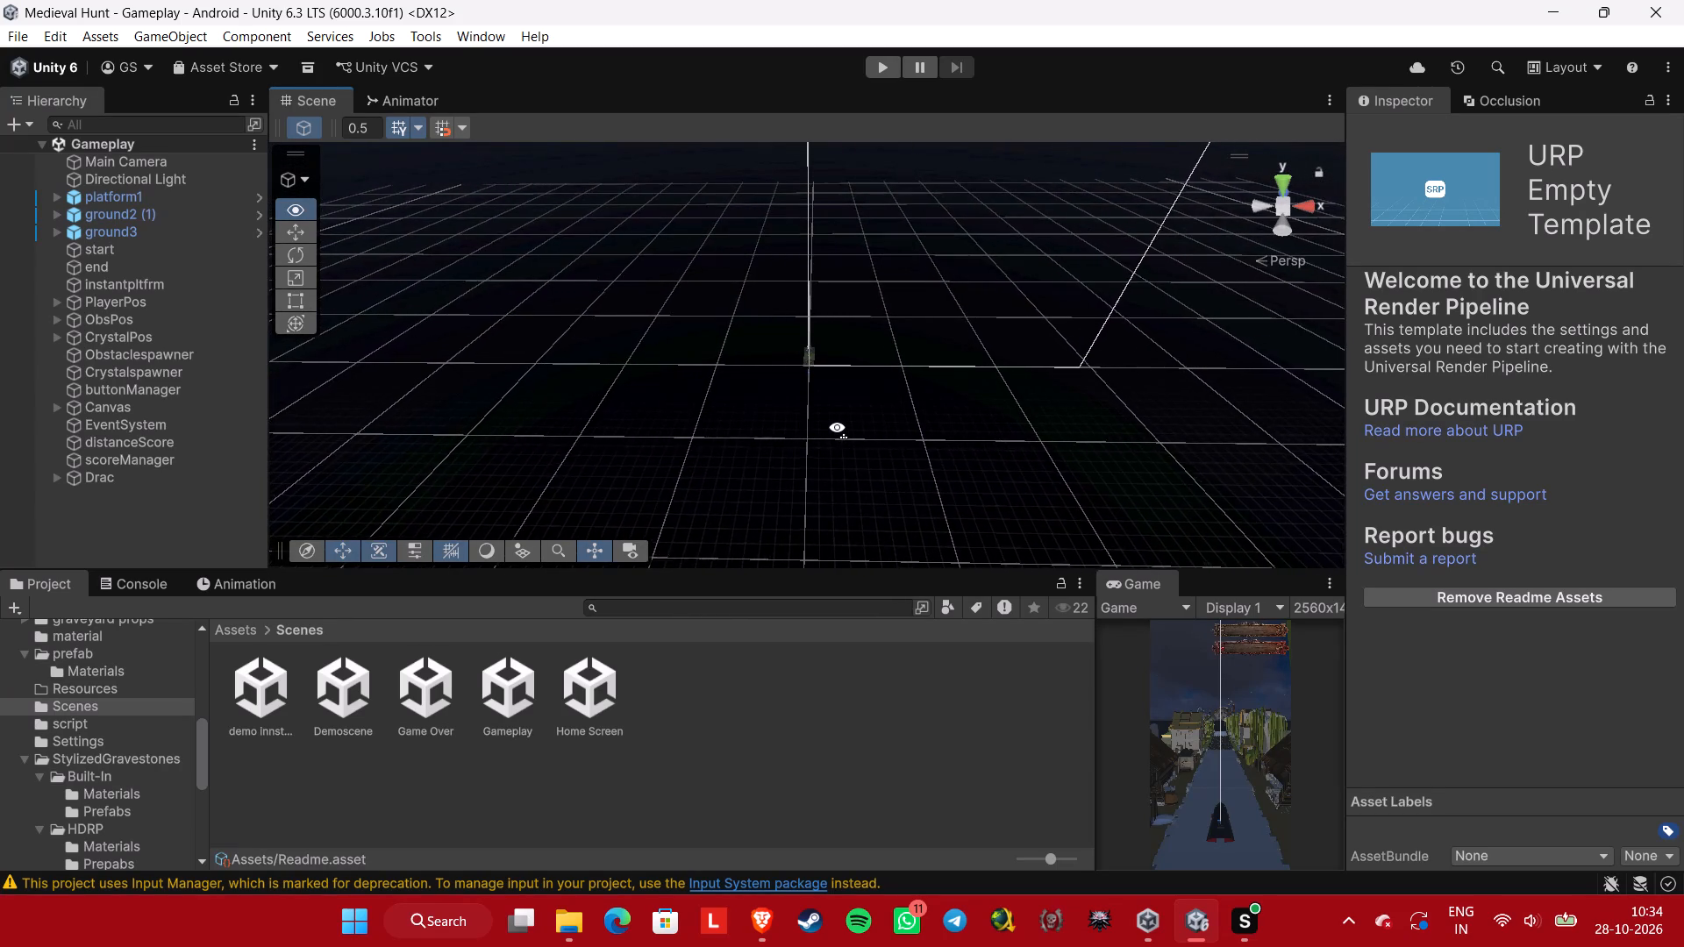
pyautogui.moveTo(837, 428); pyautogui.dragTo(831, 399, button='right')
pyautogui.scroll(5, 831, 399)
pyautogui.moveTo(831, 399); pyautogui.dragTo(836, 425, button='right')
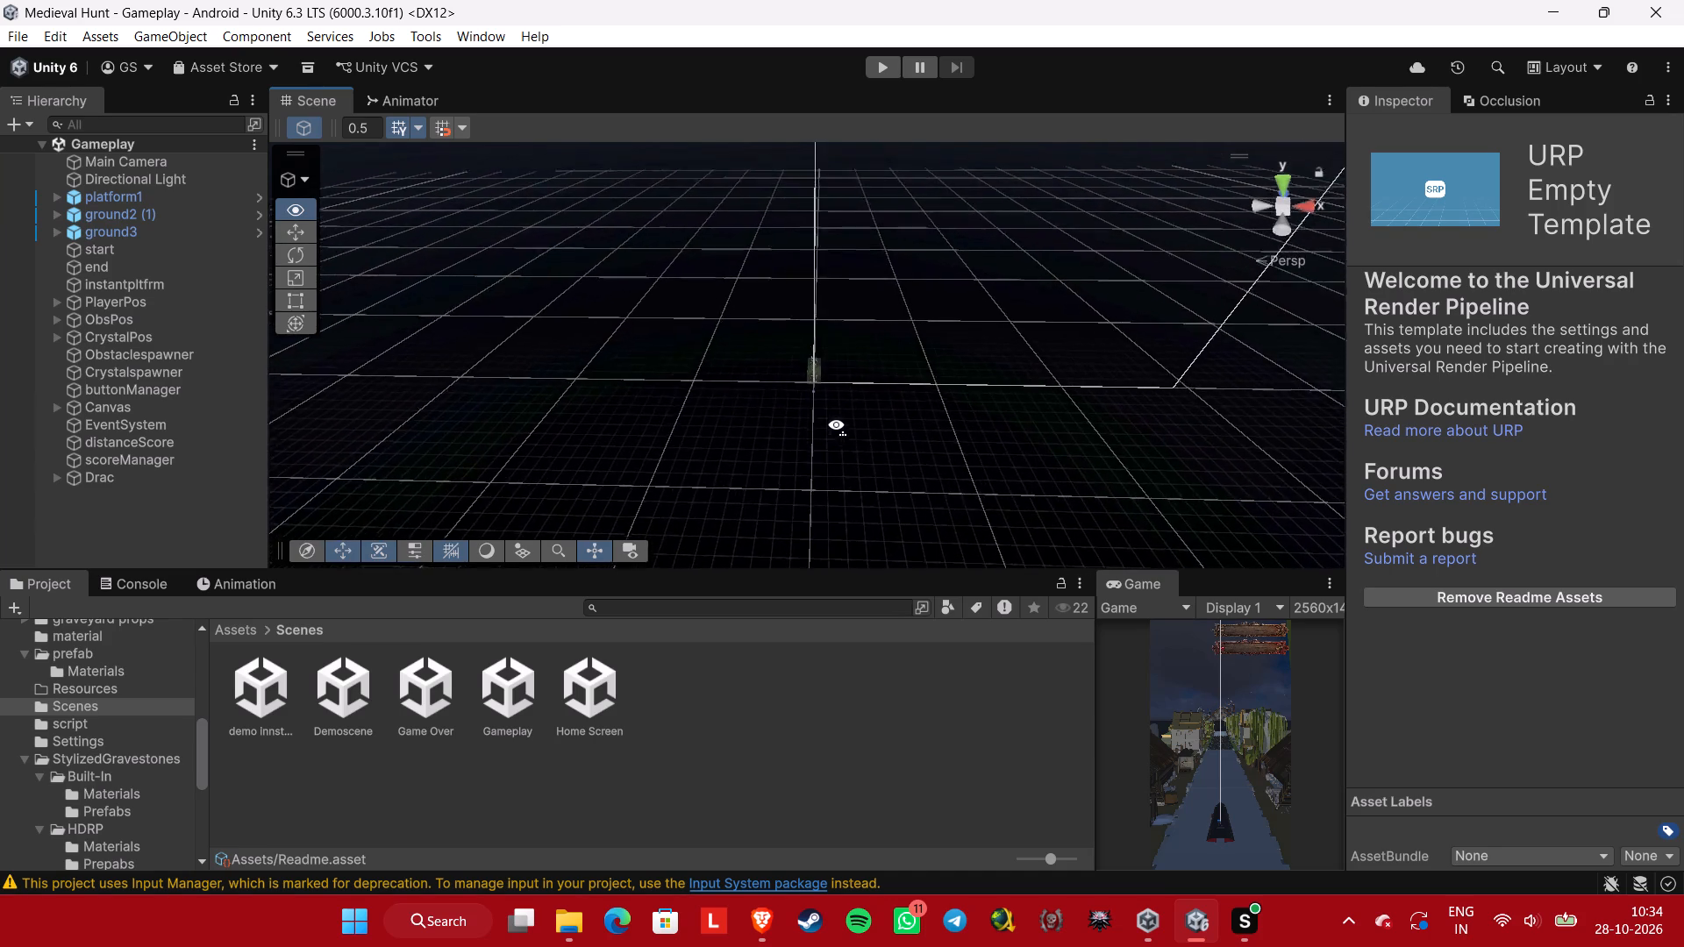
# Examine the three connected ground platforms up close from above, ending on the village houses section from its side.
pyautogui.moveTo(836, 425); pyautogui.dragTo(872, 427, button='right')
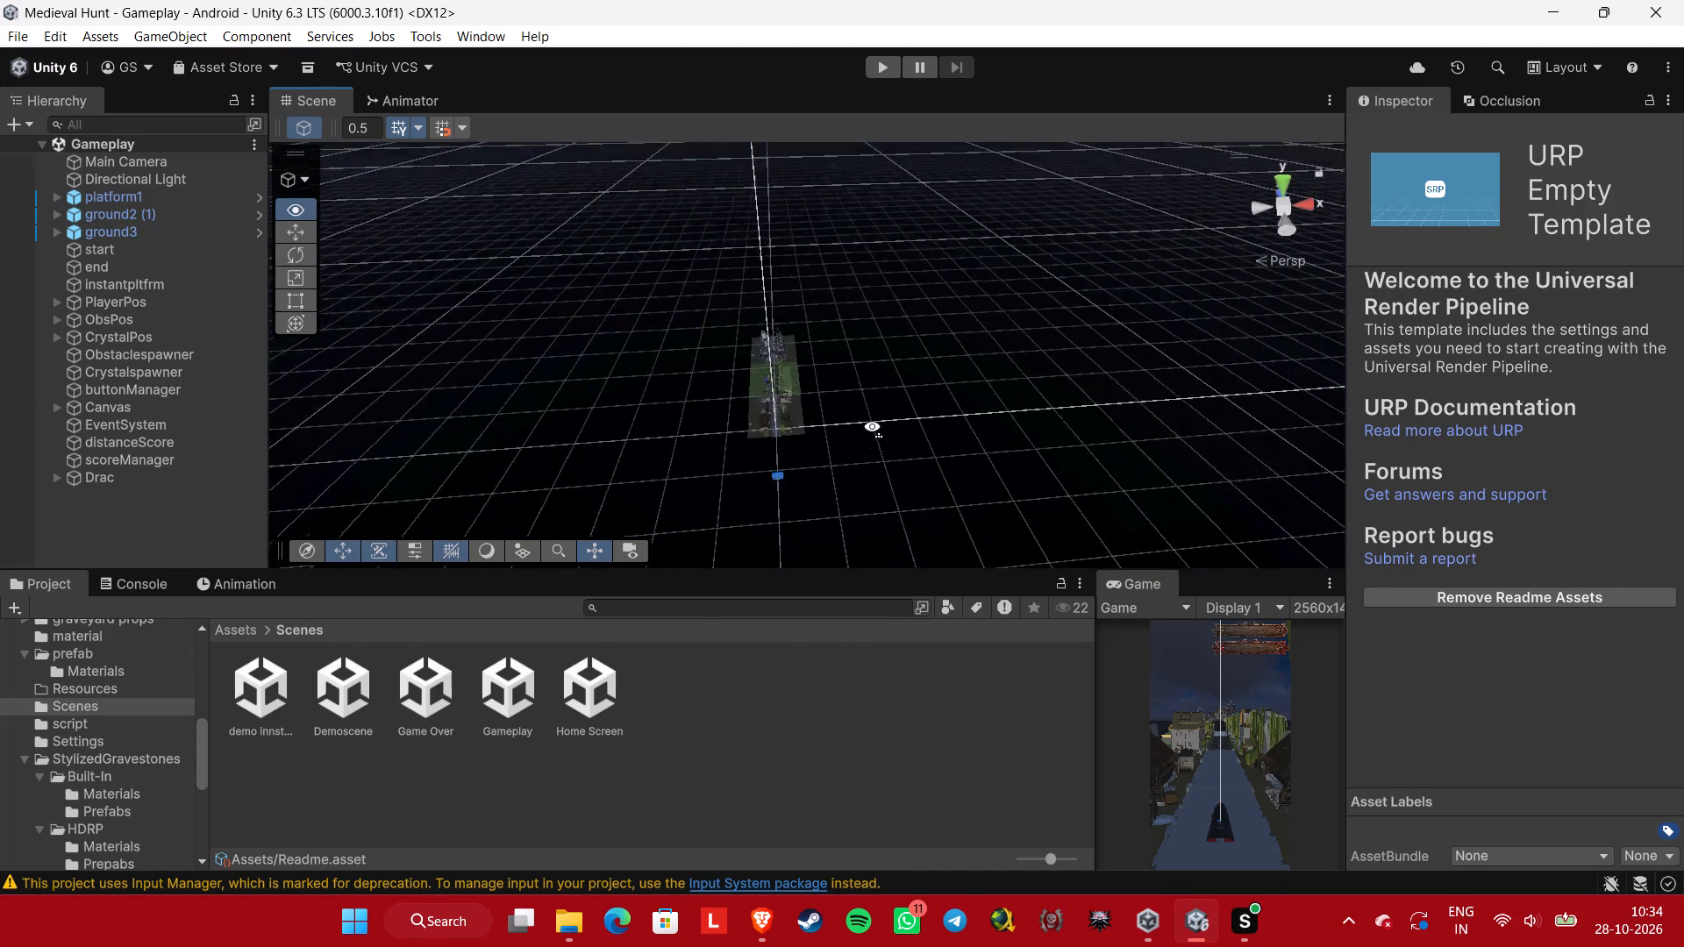
pyautogui.moveTo(872, 427); pyautogui.dragTo(515, 474, button='right')
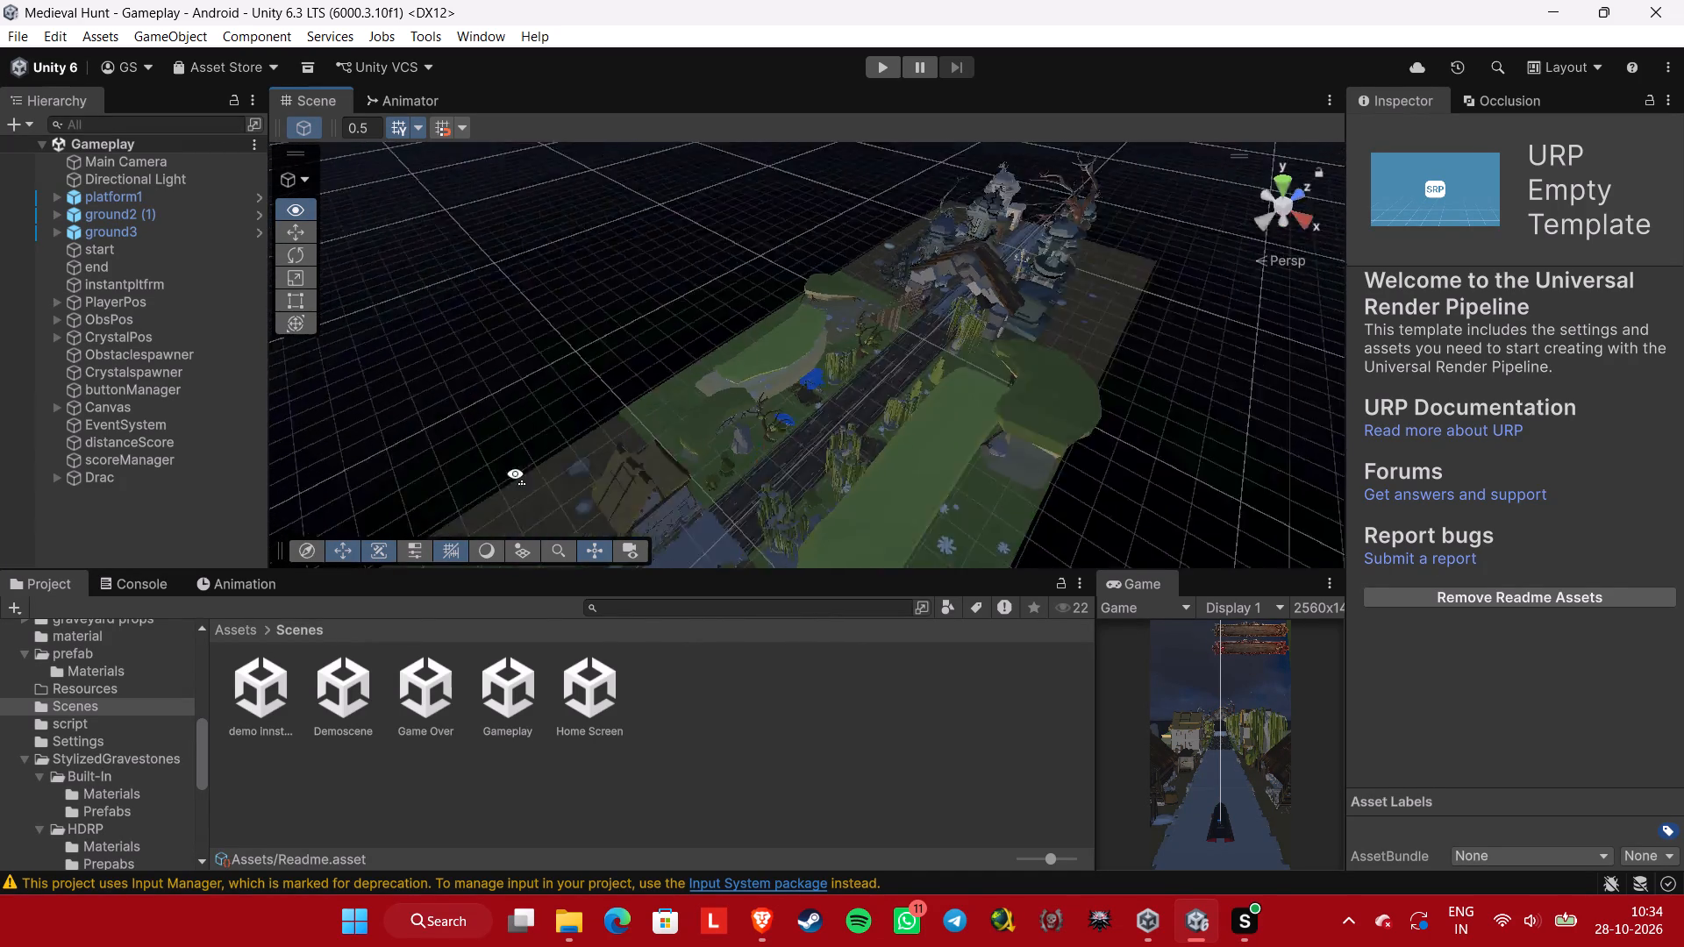
pyautogui.moveTo(515, 474); pyautogui.dragTo(1408, 523, button='right')
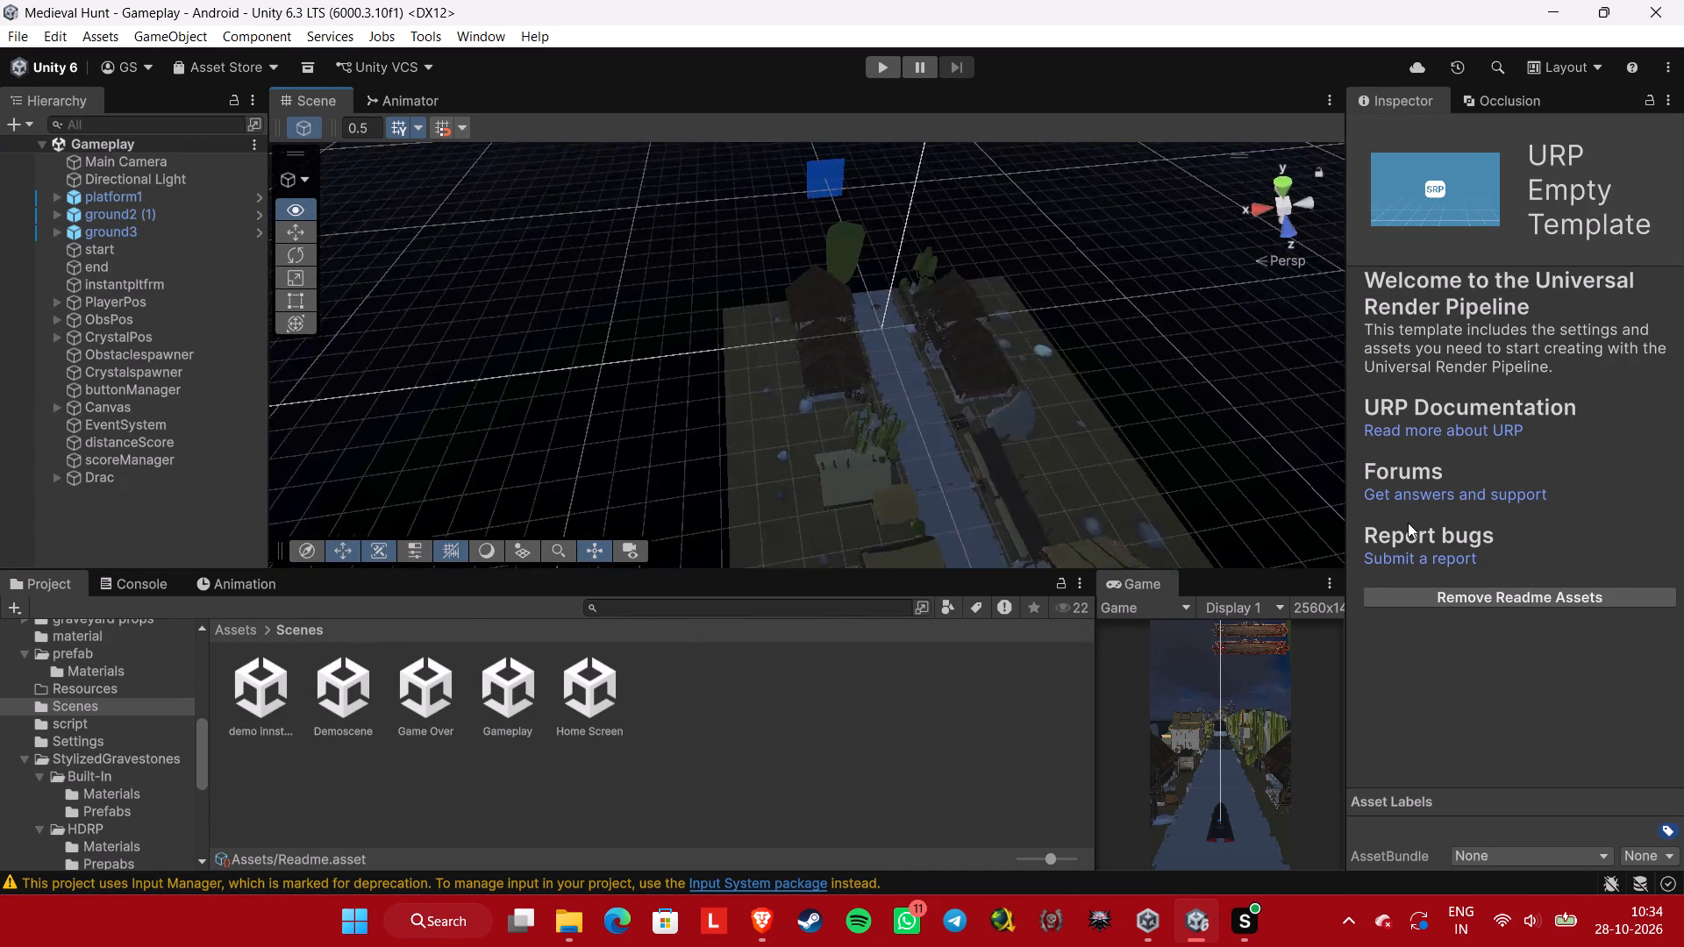
pyautogui.moveTo(1408, 523); pyautogui.dragTo(383, 425, button='right')
pyautogui.press('w')
pyautogui.press('w')
pyautogui.press('w')
pyautogui.press('w')
pyautogui.press('w')
pyautogui.press('w')
pyautogui.press('w')
pyautogui.press('w')
pyautogui.press('w')
pyautogui.press('w')
pyautogui.press('w')
pyautogui.press('w')
pyautogui.press('w')
pyautogui.press('w')
pyautogui.press('w')
pyautogui.press('w')
pyautogui.press('w')
pyautogui.press('w')
pyautogui.press('w')
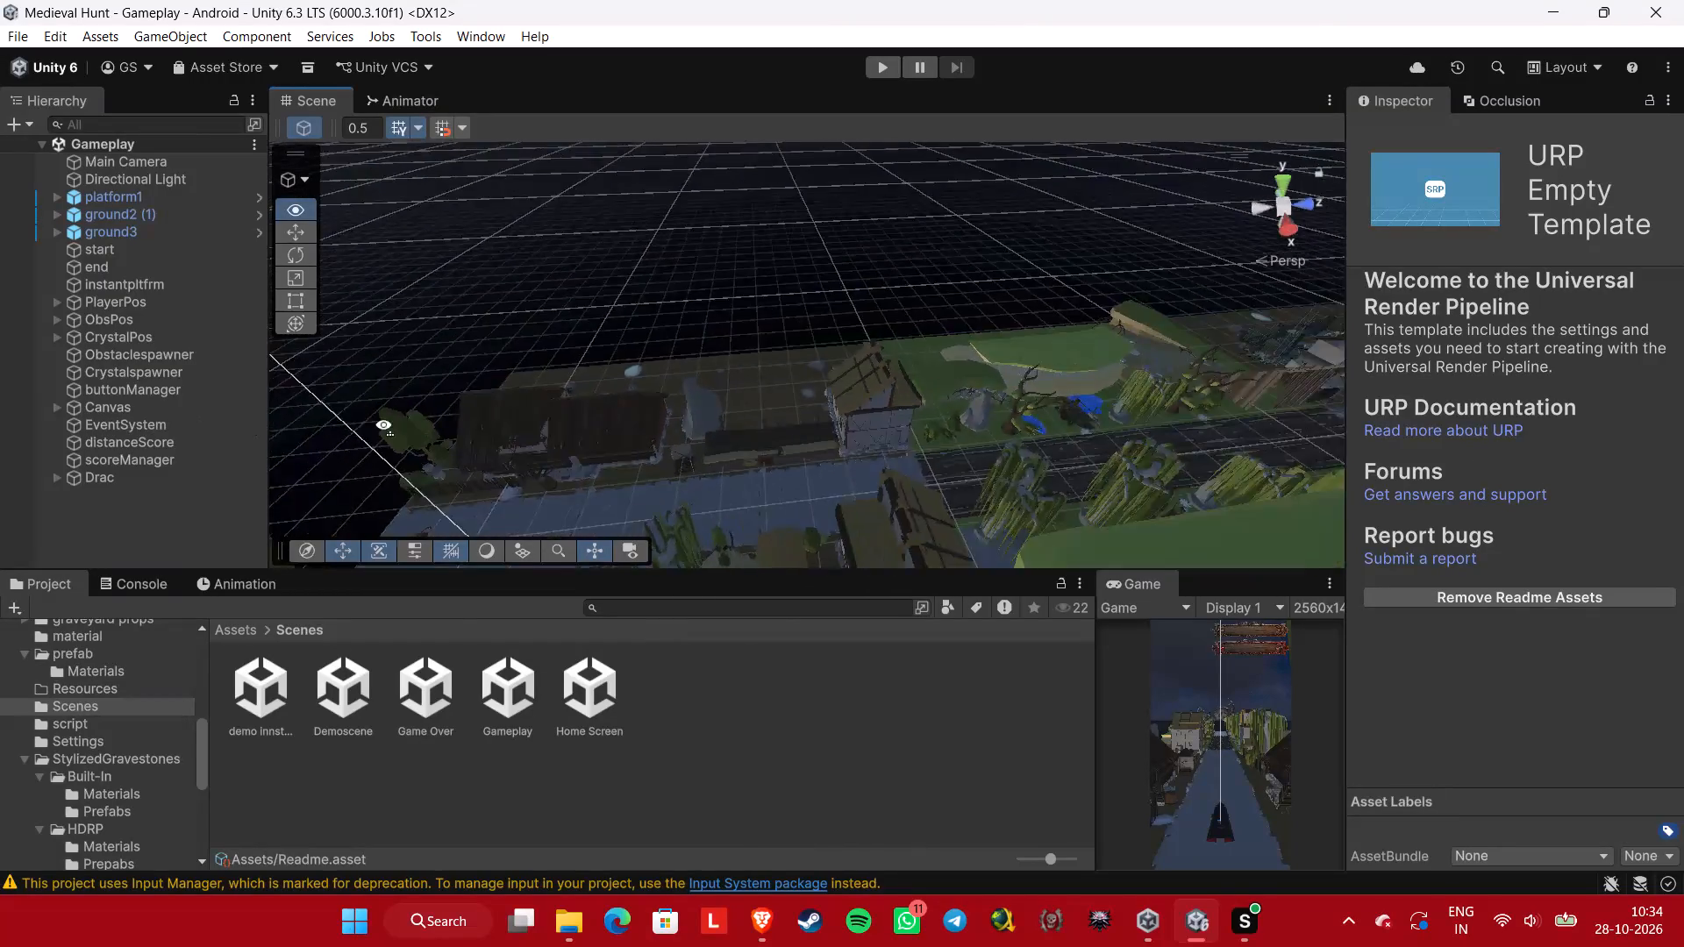
# Examine the grassy middle platform along the road, looking toward the arched stone gateway.
pyautogui.moveTo(383, 425); pyautogui.dragTo(834, 397, button='right')
pyautogui.press('a')
pyautogui.press('a')
pyautogui.press('a')
pyautogui.press('a')
pyautogui.press('a')
pyautogui.press('a')
pyautogui.press('a')
pyautogui.press('a')
pyautogui.press('a')
pyautogui.press('a')
pyautogui.press('a')
pyautogui.press('a')
pyautogui.press('a')
pyautogui.press('a')
pyautogui.press('a')
pyautogui.press('a')
pyautogui.press('a')
pyautogui.press('a')
pyautogui.press('w')
pyautogui.press('w')
pyautogui.press('w')
pyautogui.press('w')
pyautogui.press('w')
pyautogui.press('w')
pyautogui.press('w')
pyautogui.press('w')
pyautogui.press('w')
pyautogui.press('w')
pyautogui.press('w')
pyautogui.press('w')
pyautogui.press('w')
pyautogui.press('w')
pyautogui.press('w')
pyautogui.press('w')
pyautogui.press('w')
pyautogui.press('w')
pyautogui.press('w')
pyautogui.press('w')
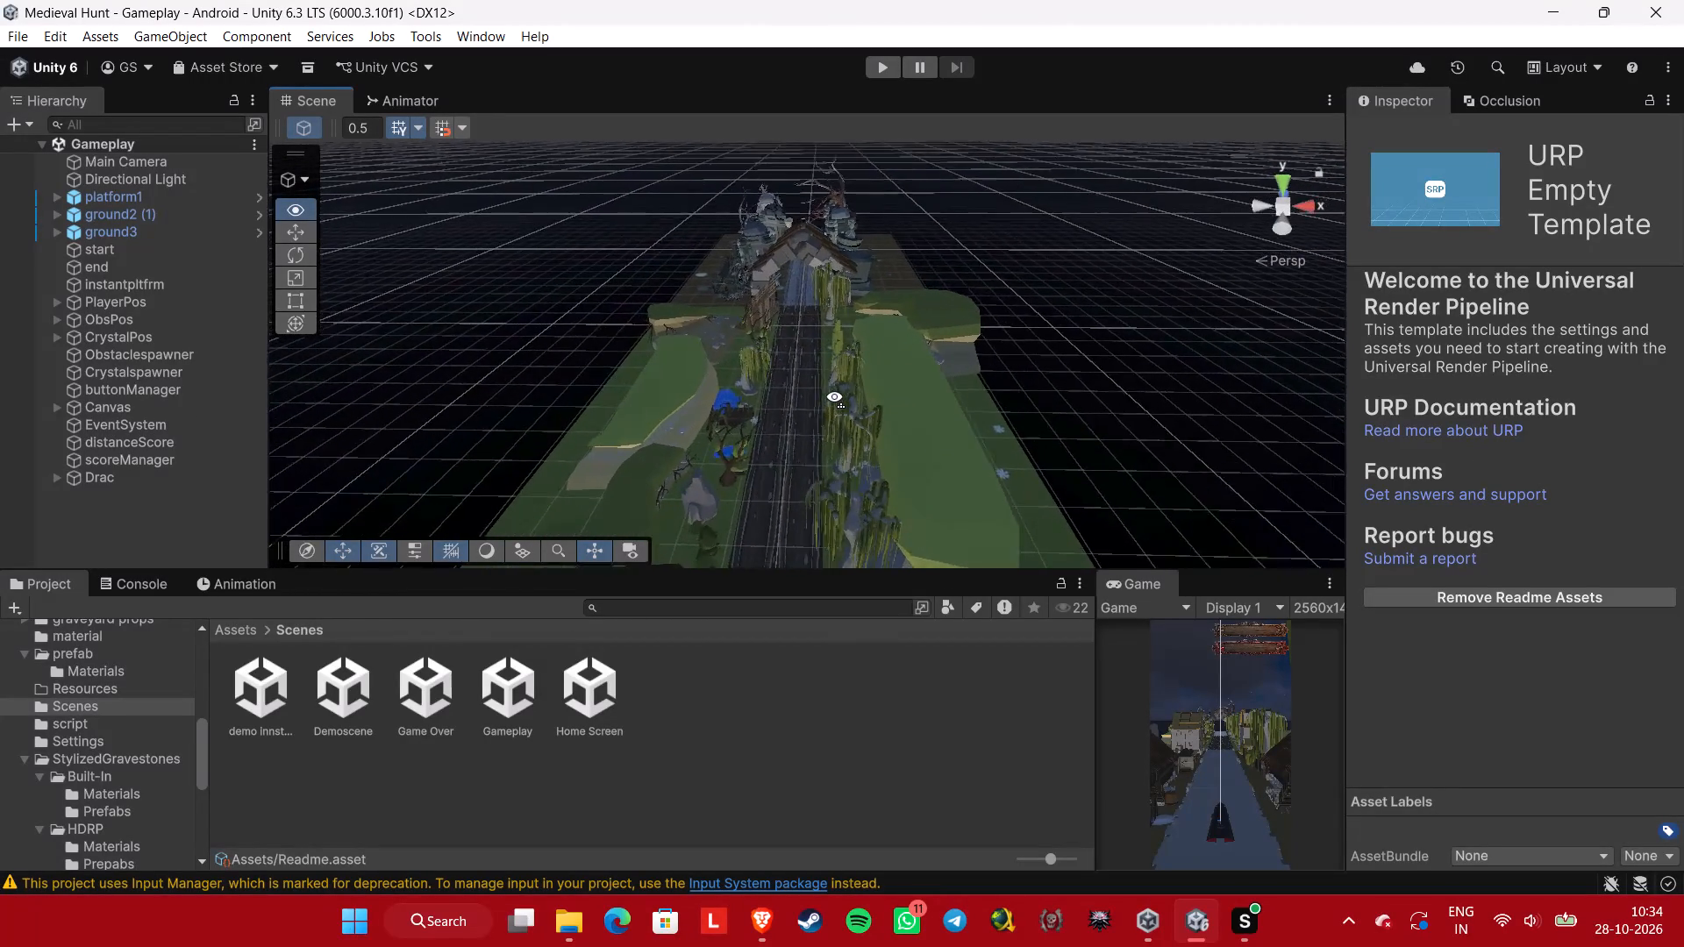
# Inspect the road at low height, following it through the arched gateway into the dark graveyard section.
pyautogui.moveTo(834, 397); pyautogui.dragTo(831, 310, button='right')
pyautogui.press('d')
pyautogui.press('w')
pyautogui.press('w')
pyautogui.press('w')
pyautogui.press('w')
pyautogui.press('w')
pyautogui.press('w')
pyautogui.press('w')
pyautogui.press('w')
pyautogui.press('w')
pyautogui.press('w')
pyautogui.press('w')
pyautogui.press('w')
pyautogui.press('w')
pyautogui.press('w')
pyautogui.press('w')
pyautogui.press('a')
pyautogui.press('a')
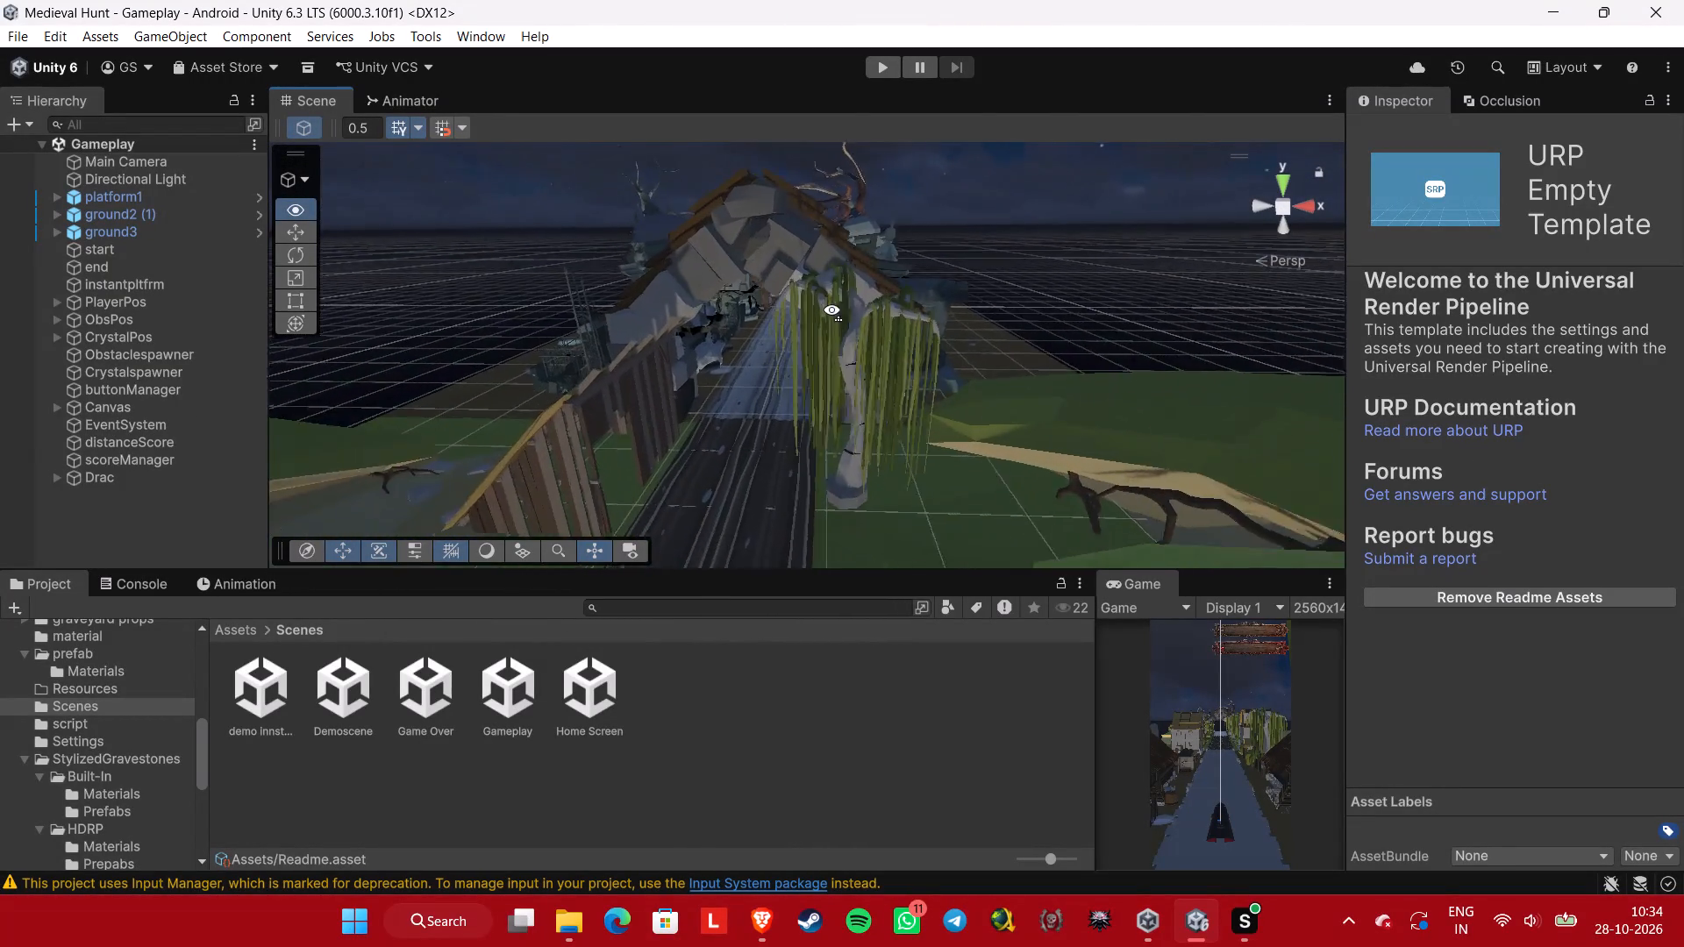
pyautogui.moveTo(831, 310); pyautogui.dragTo(790, 295, button='right')
pyautogui.write('aw')
pyautogui.press('d')
pyautogui.press('w')
pyautogui.press('w')
pyautogui.press('w')
pyautogui.press('w')
pyautogui.press('w')
pyautogui.press('w')
pyautogui.press('w')
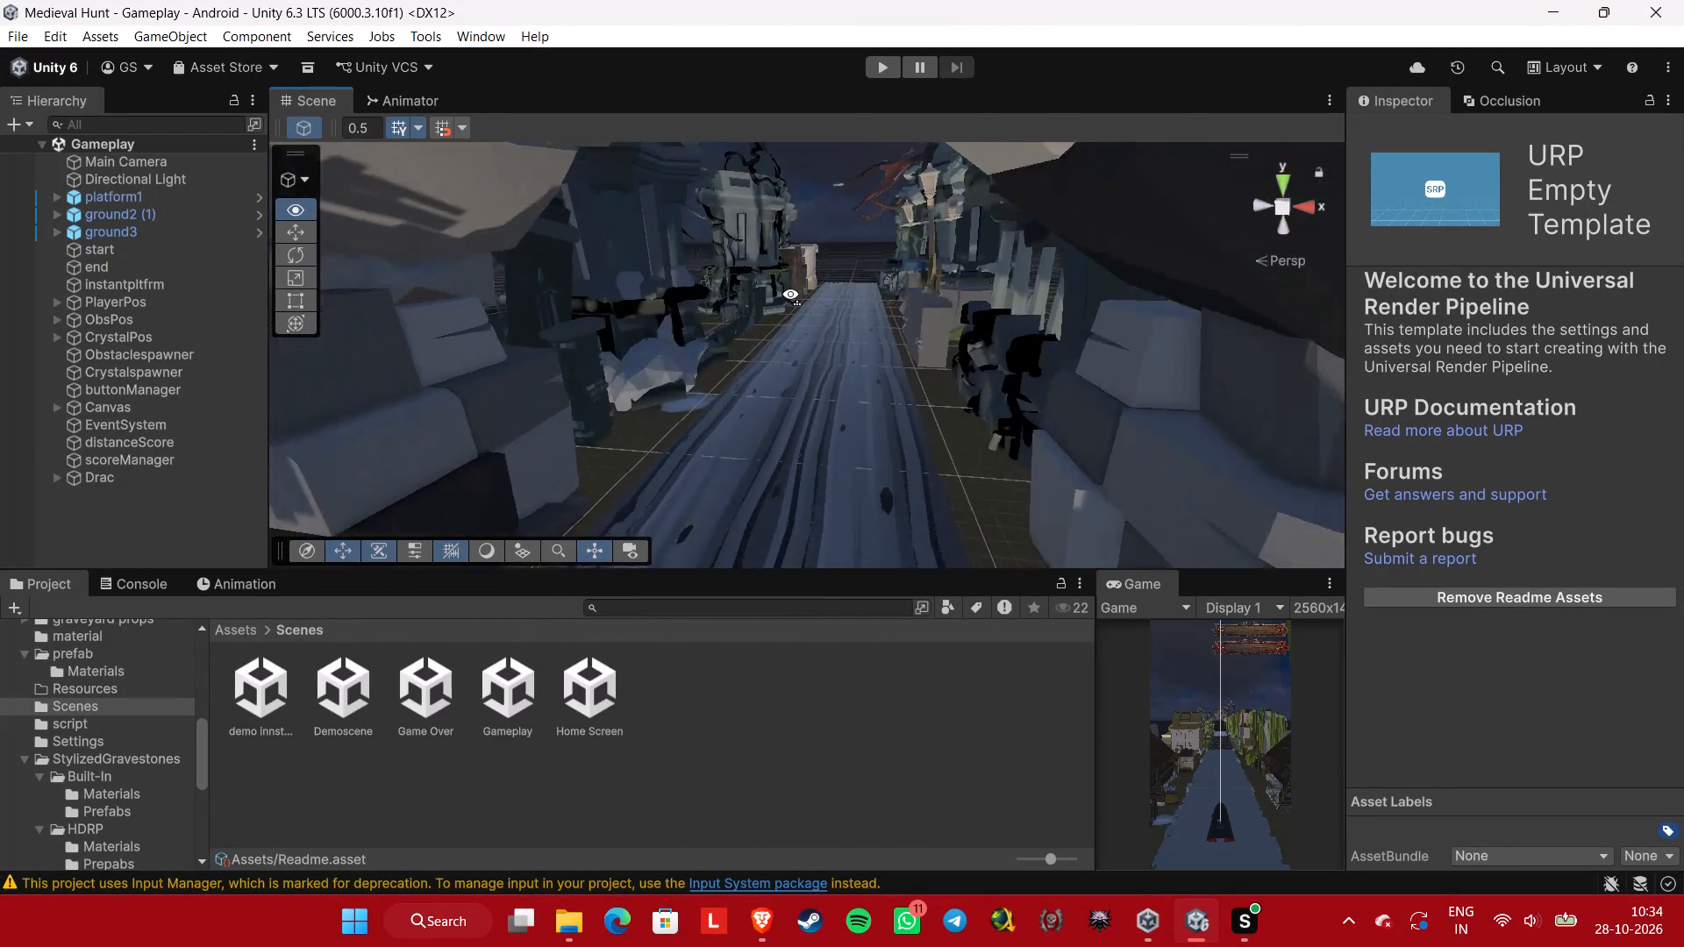
# Inspect the level in the reverse direction, looking from above the grassy section along the road toward the village houses.
pyautogui.press('e')
pyautogui.press('e')
pyautogui.press('e')
pyautogui.press('e')
pyautogui.press('e')
pyautogui.press('e')
pyautogui.press('e')
pyautogui.press('e')
pyautogui.press('e')
pyautogui.moveTo(790, 295); pyautogui.dragTo(767, 310, button='right')
pyautogui.write('esa')
pyautogui.moveTo(767, 310); pyautogui.dragTo(1183, 380, button='right')
pyautogui.press('w')
pyautogui.press('w')
pyautogui.press('w')
pyautogui.press('w')
pyautogui.press('w')
pyautogui.press('w')
pyautogui.press('w')
pyautogui.press('w')
pyautogui.press('w')
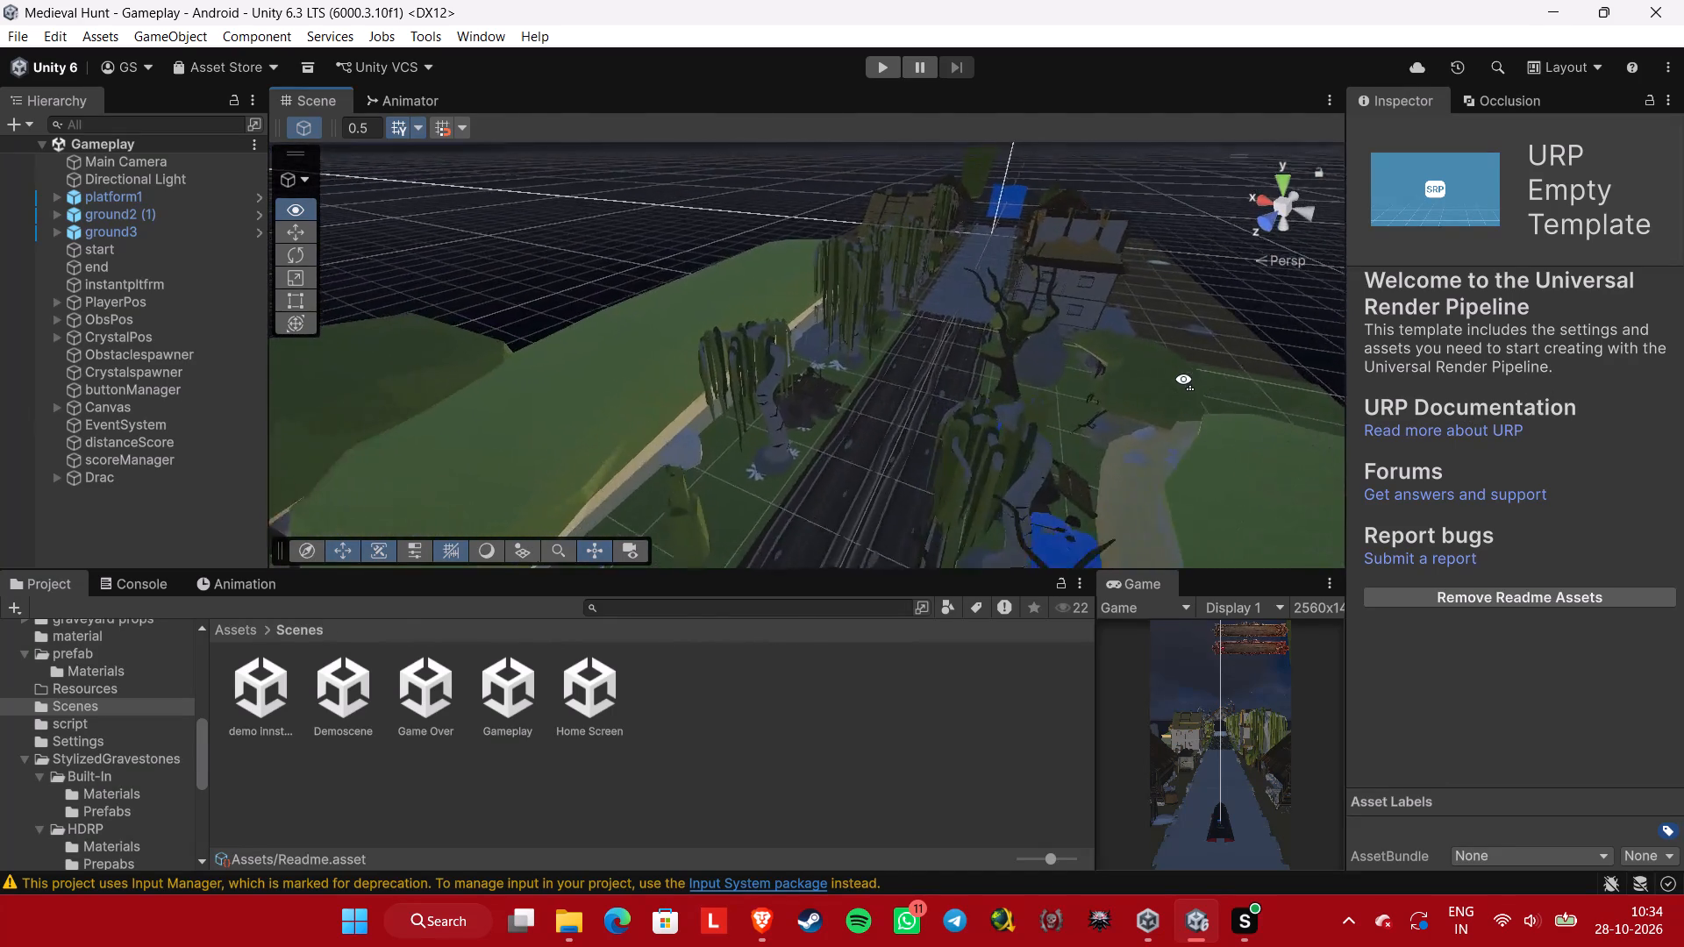
pyautogui.press('a')
pyautogui.press('a')
pyautogui.moveTo(1183, 380); pyautogui.dragTo(1359, 331, button='right')
pyautogui.press('w')
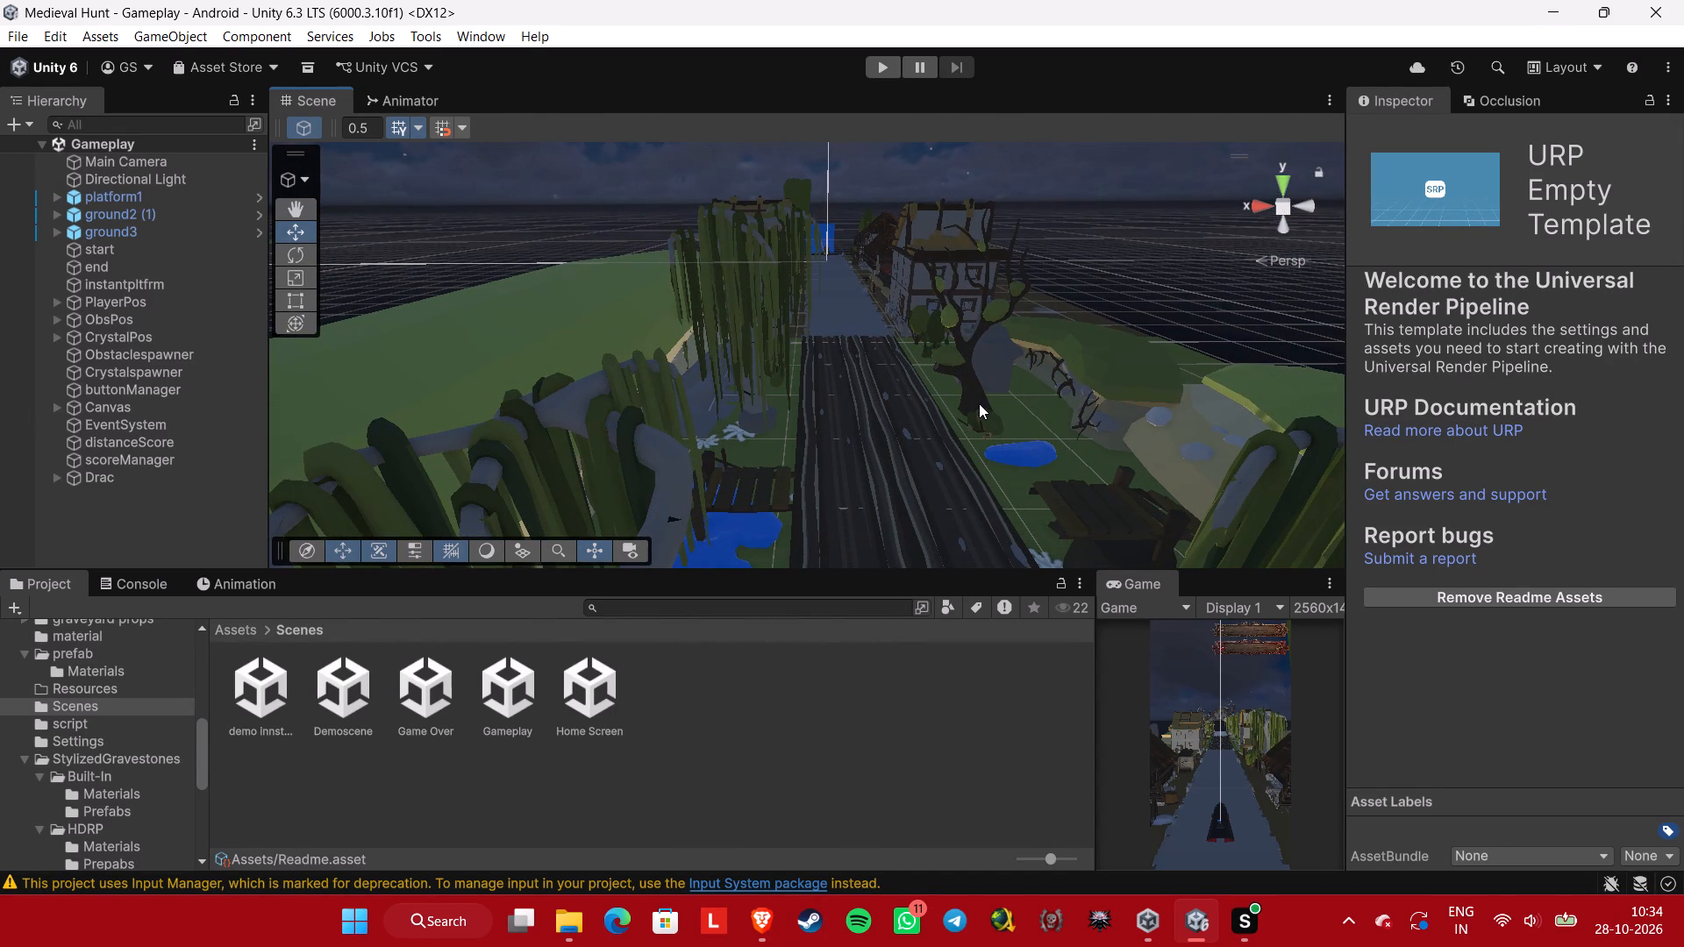
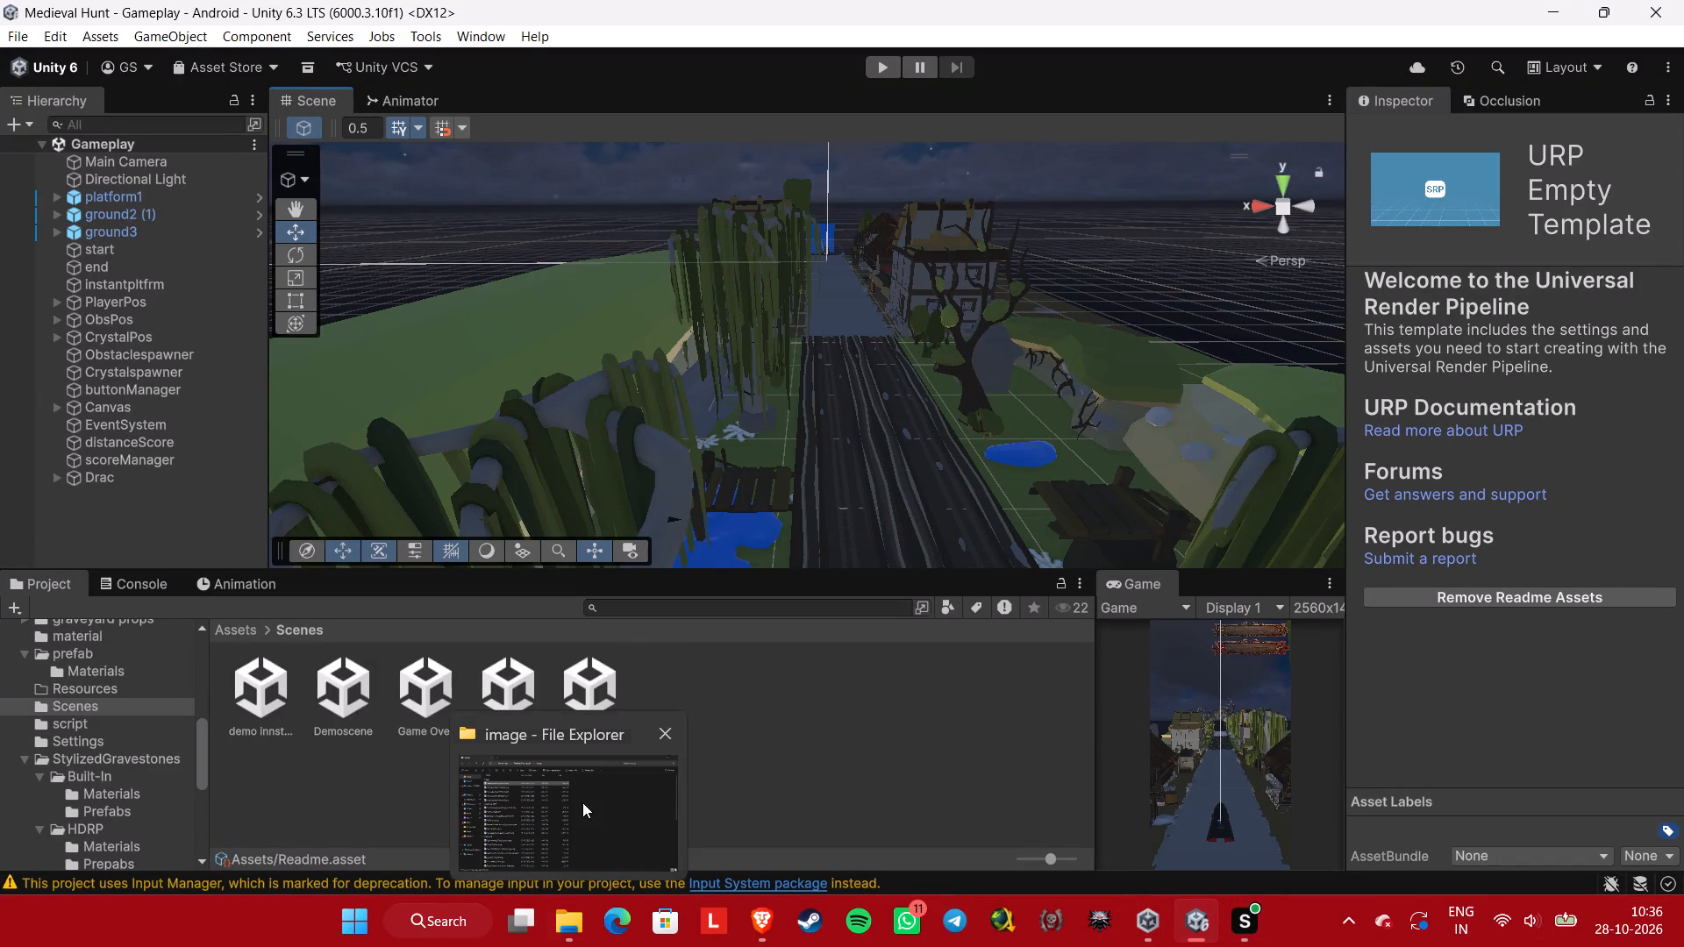
# Switch to Google Drive in the browser and open Game Description.txt from the Medieval Hunt Description folder.
pyautogui.click(759, 926)
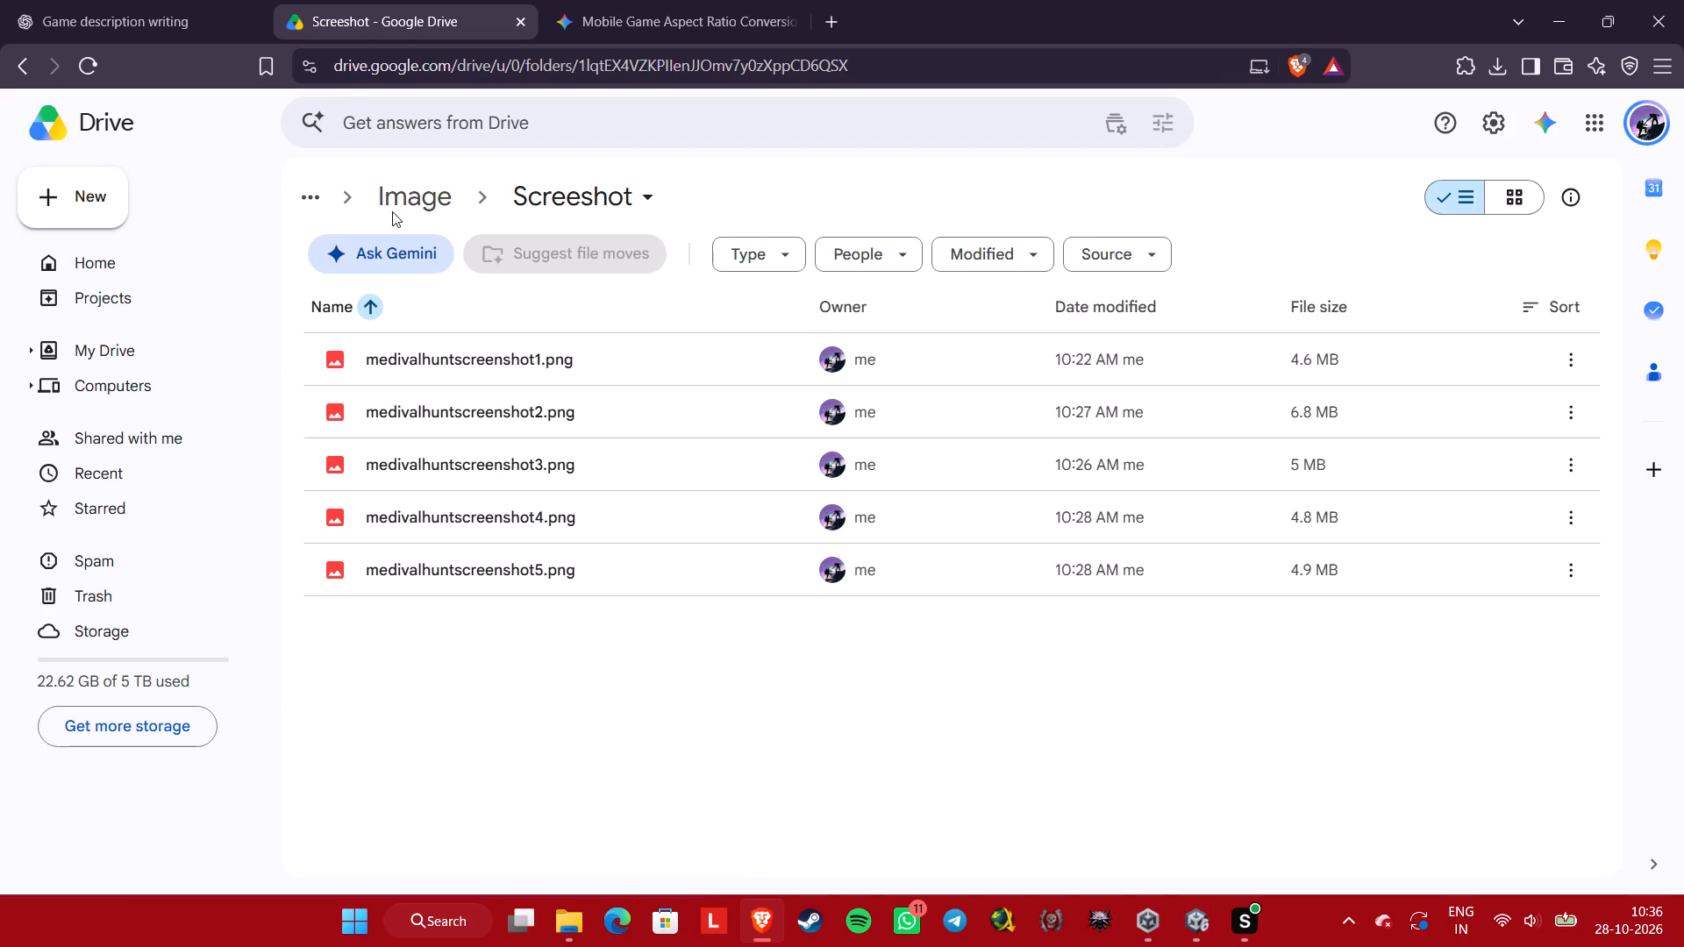
pyautogui.click(25, 74)
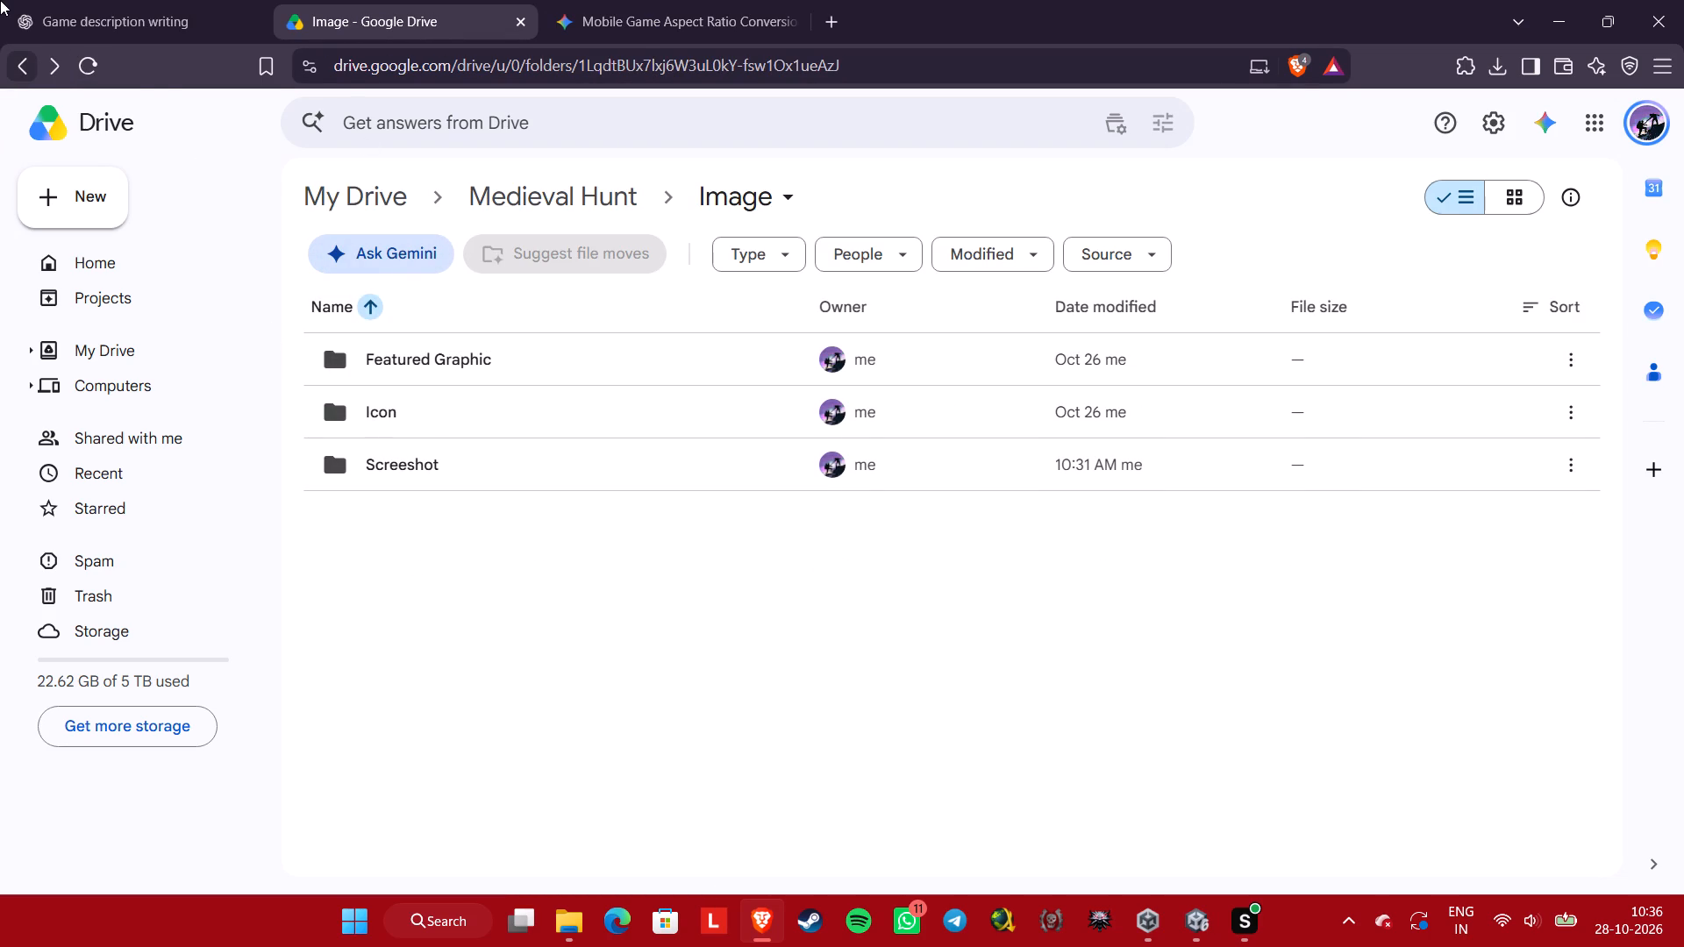
pyautogui.click(30, 63)
pyautogui.doubleClick(468, 375)
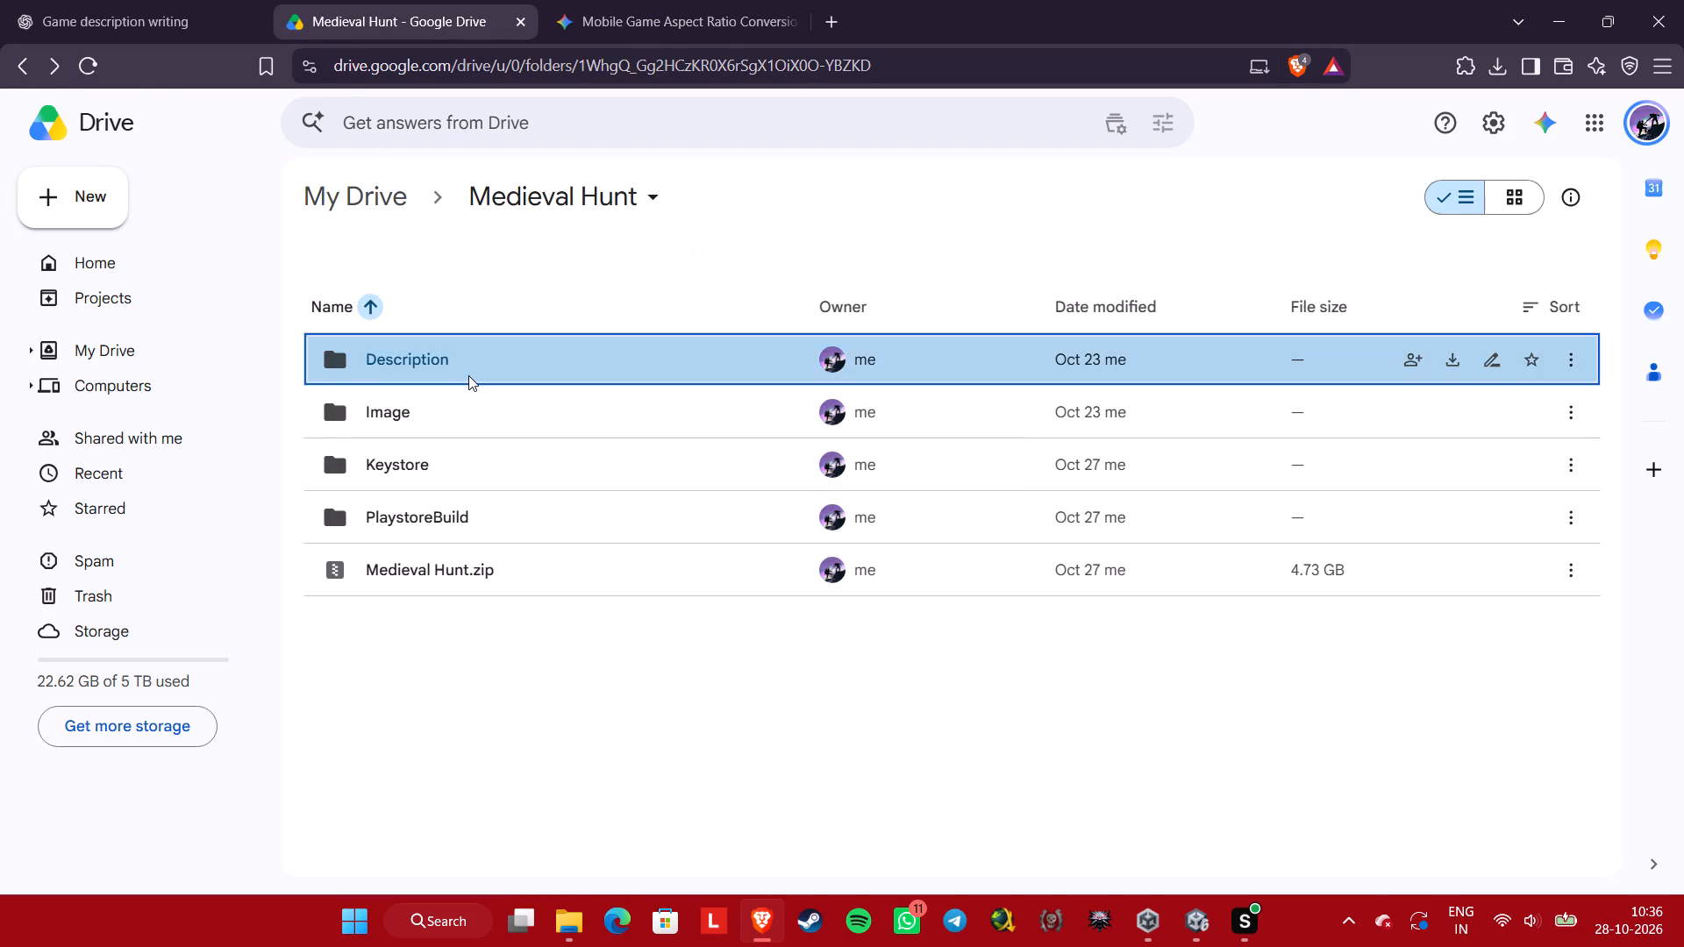
pyautogui.doubleClick(494, 365)
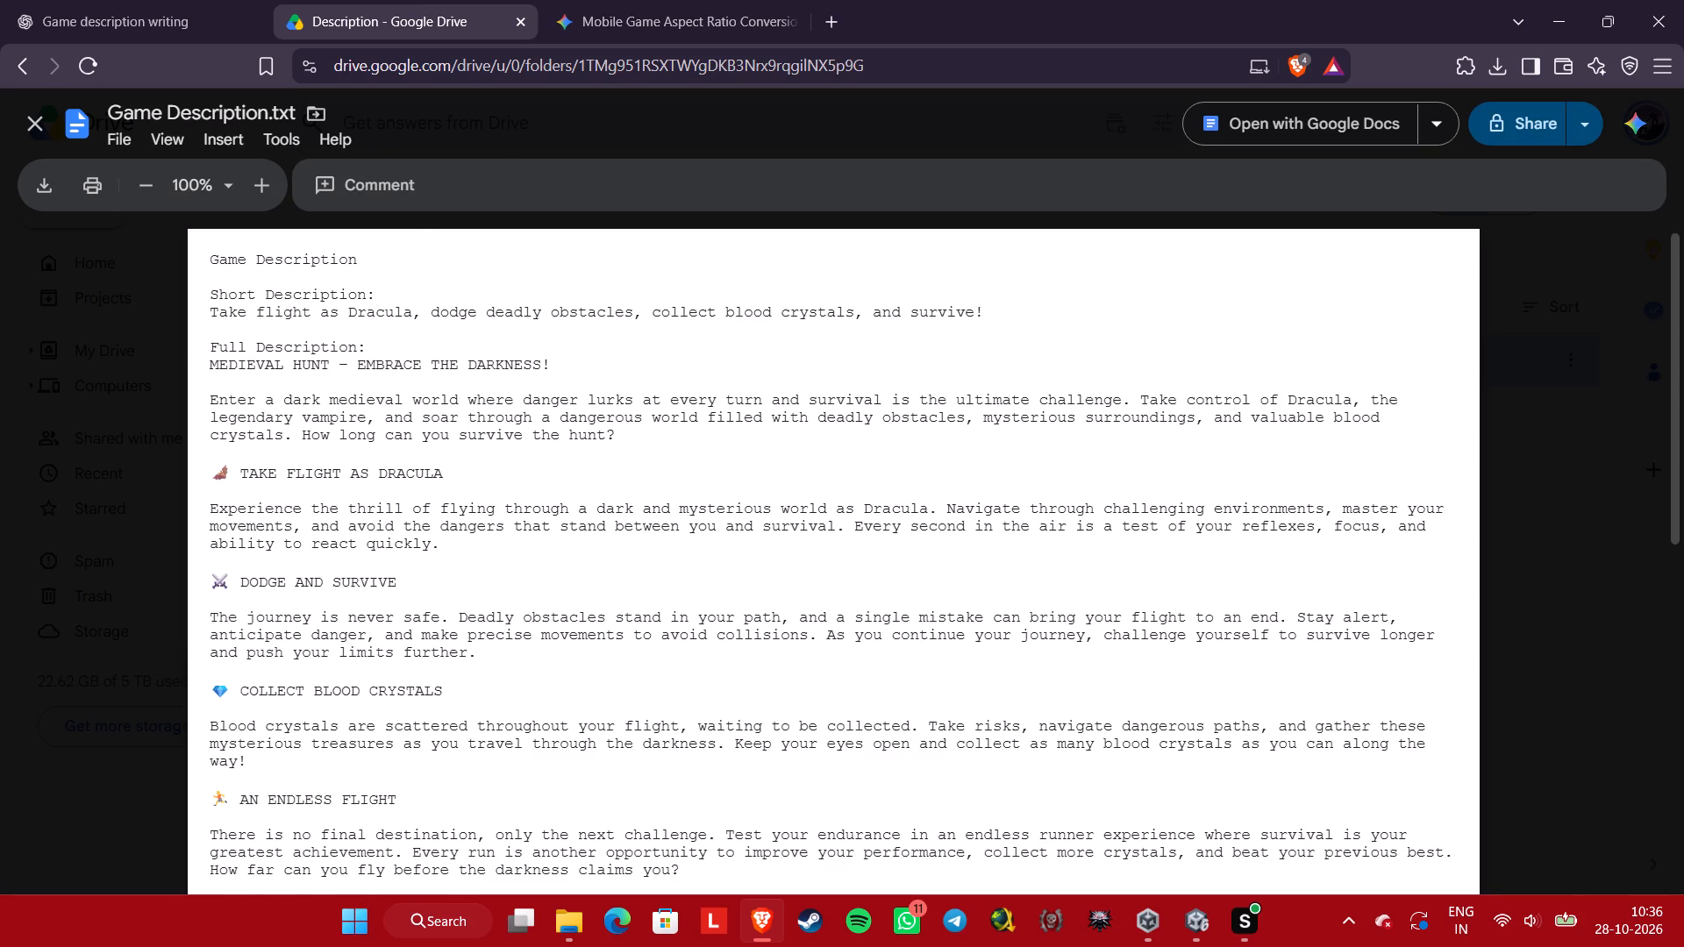
# Read through the short and full game descriptions in the Game Description.txt preview.
pyautogui.scroll(-3, 631, 515)
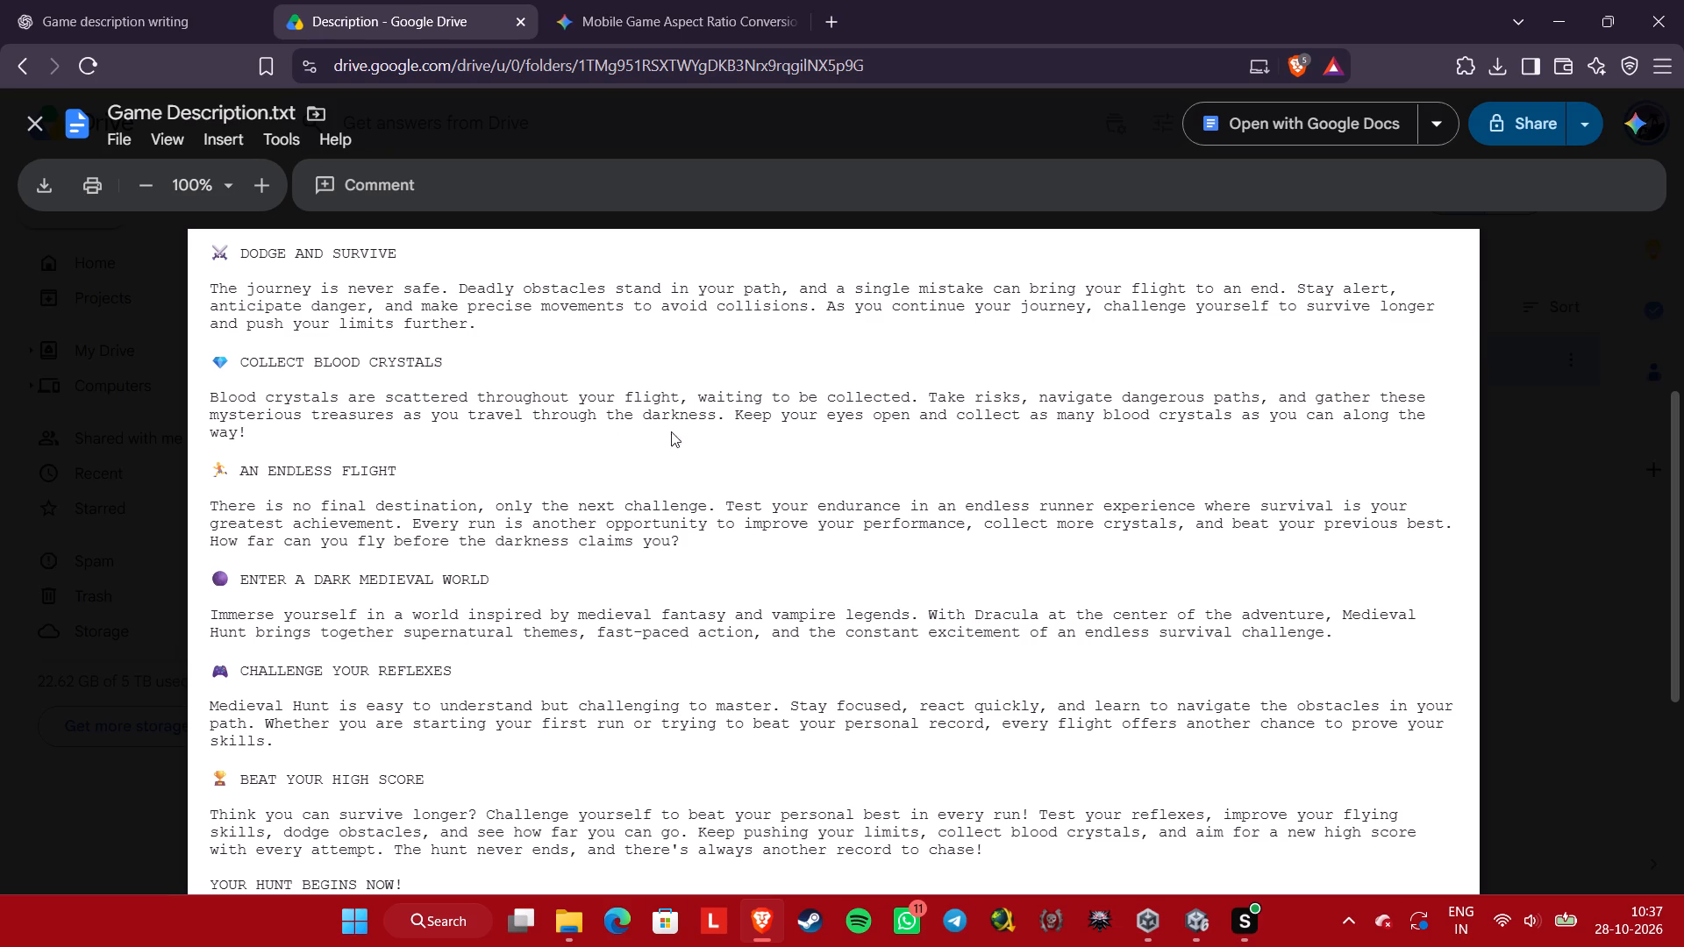
pyautogui.scroll(5, 823, 463)
pyautogui.scroll(-2, 823, 463)
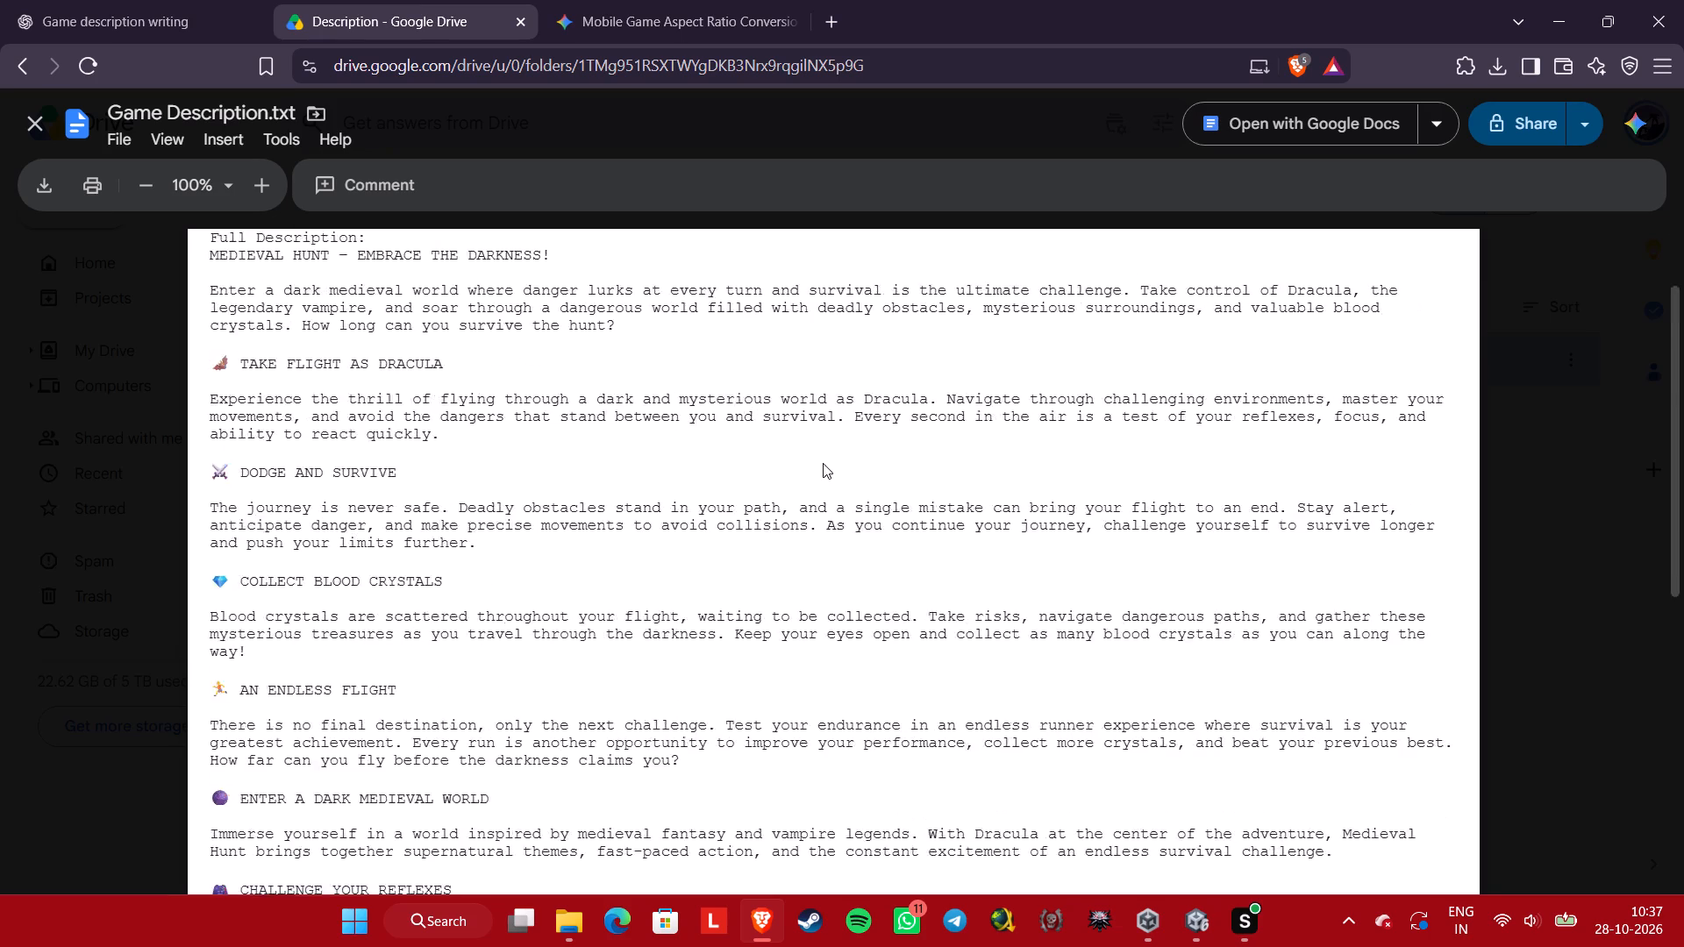
pyautogui.scroll(-5, 823, 463)
pyautogui.scroll(6, 823, 463)
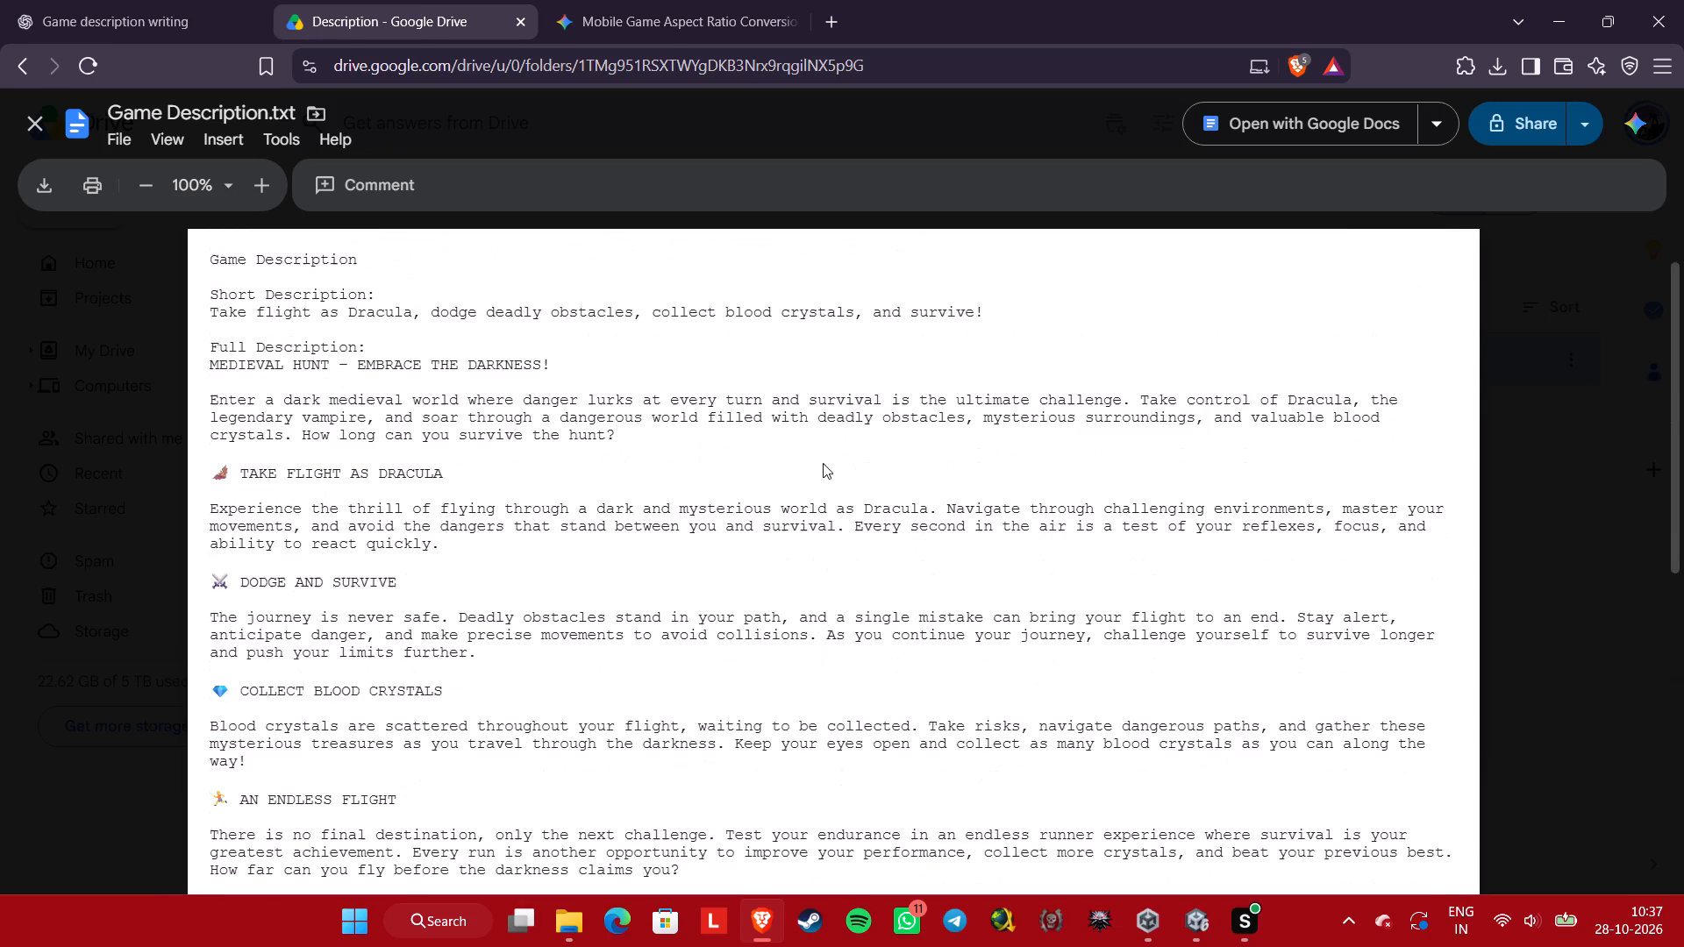
pyautogui.scroll(5, 823, 463)
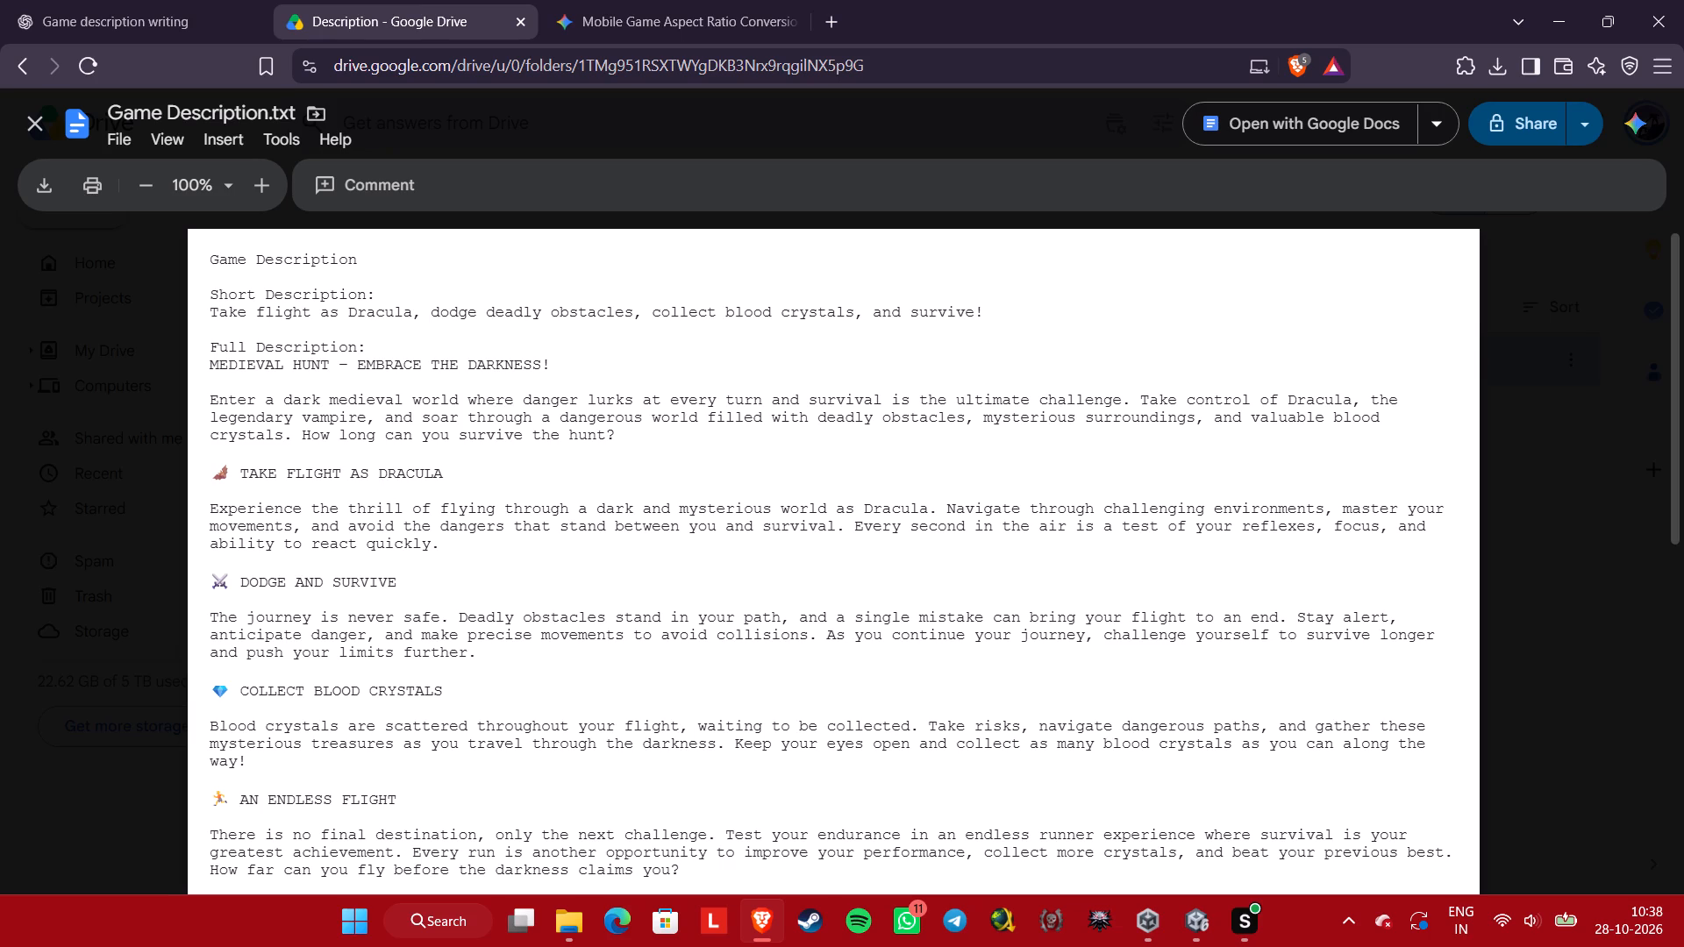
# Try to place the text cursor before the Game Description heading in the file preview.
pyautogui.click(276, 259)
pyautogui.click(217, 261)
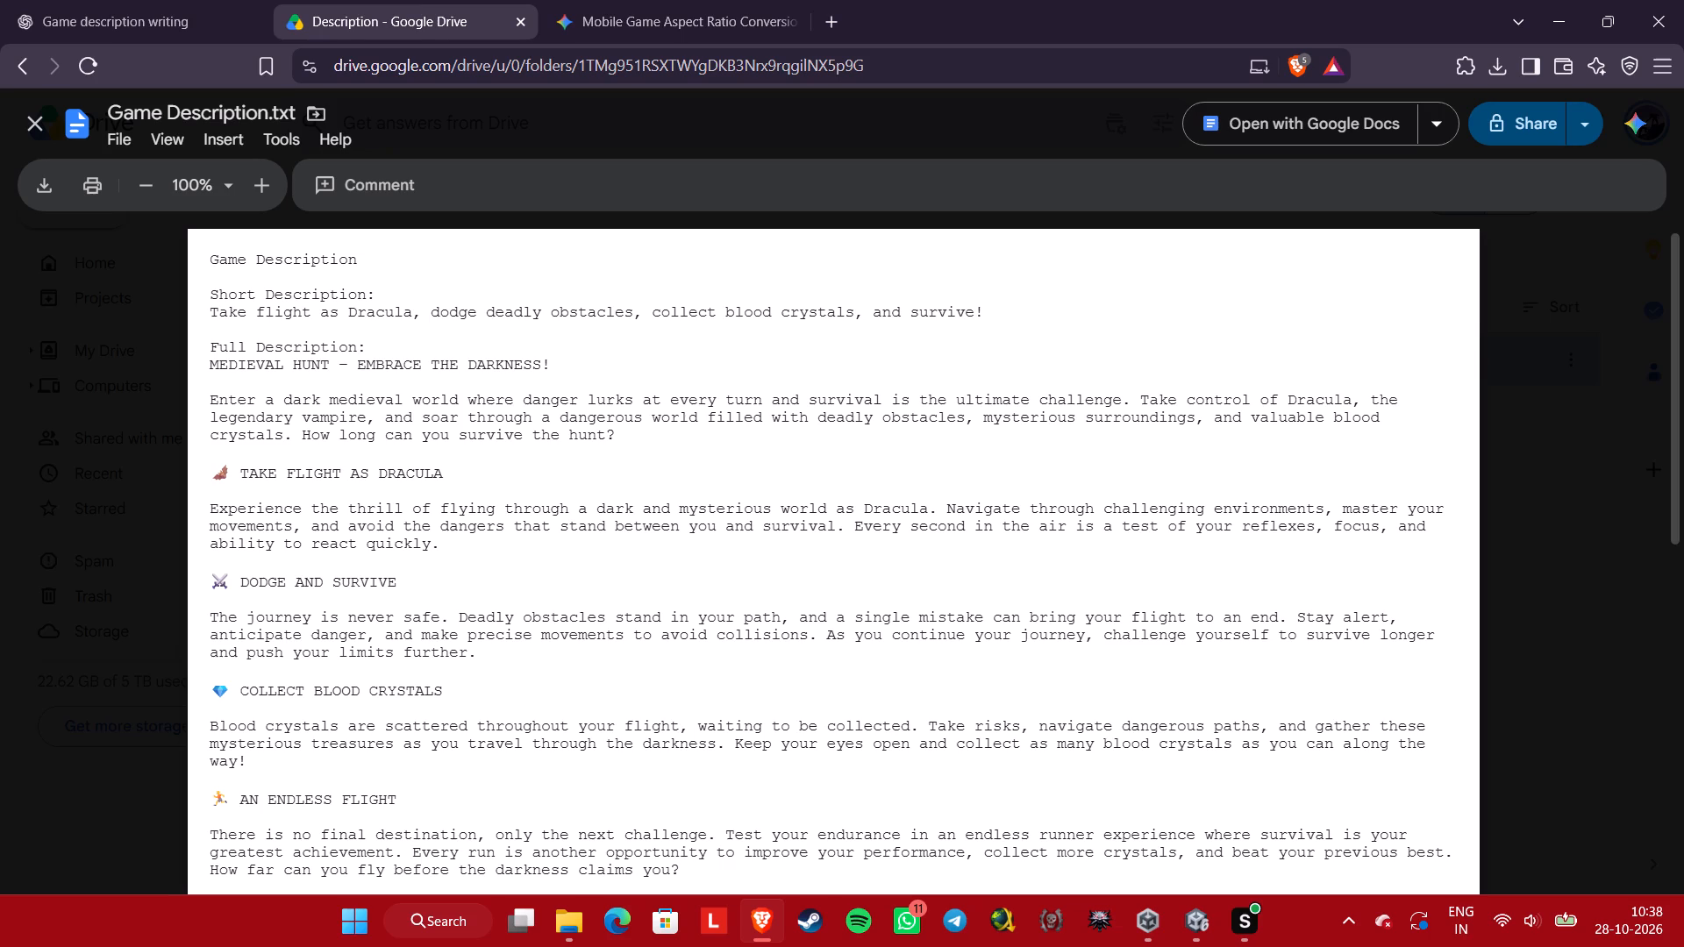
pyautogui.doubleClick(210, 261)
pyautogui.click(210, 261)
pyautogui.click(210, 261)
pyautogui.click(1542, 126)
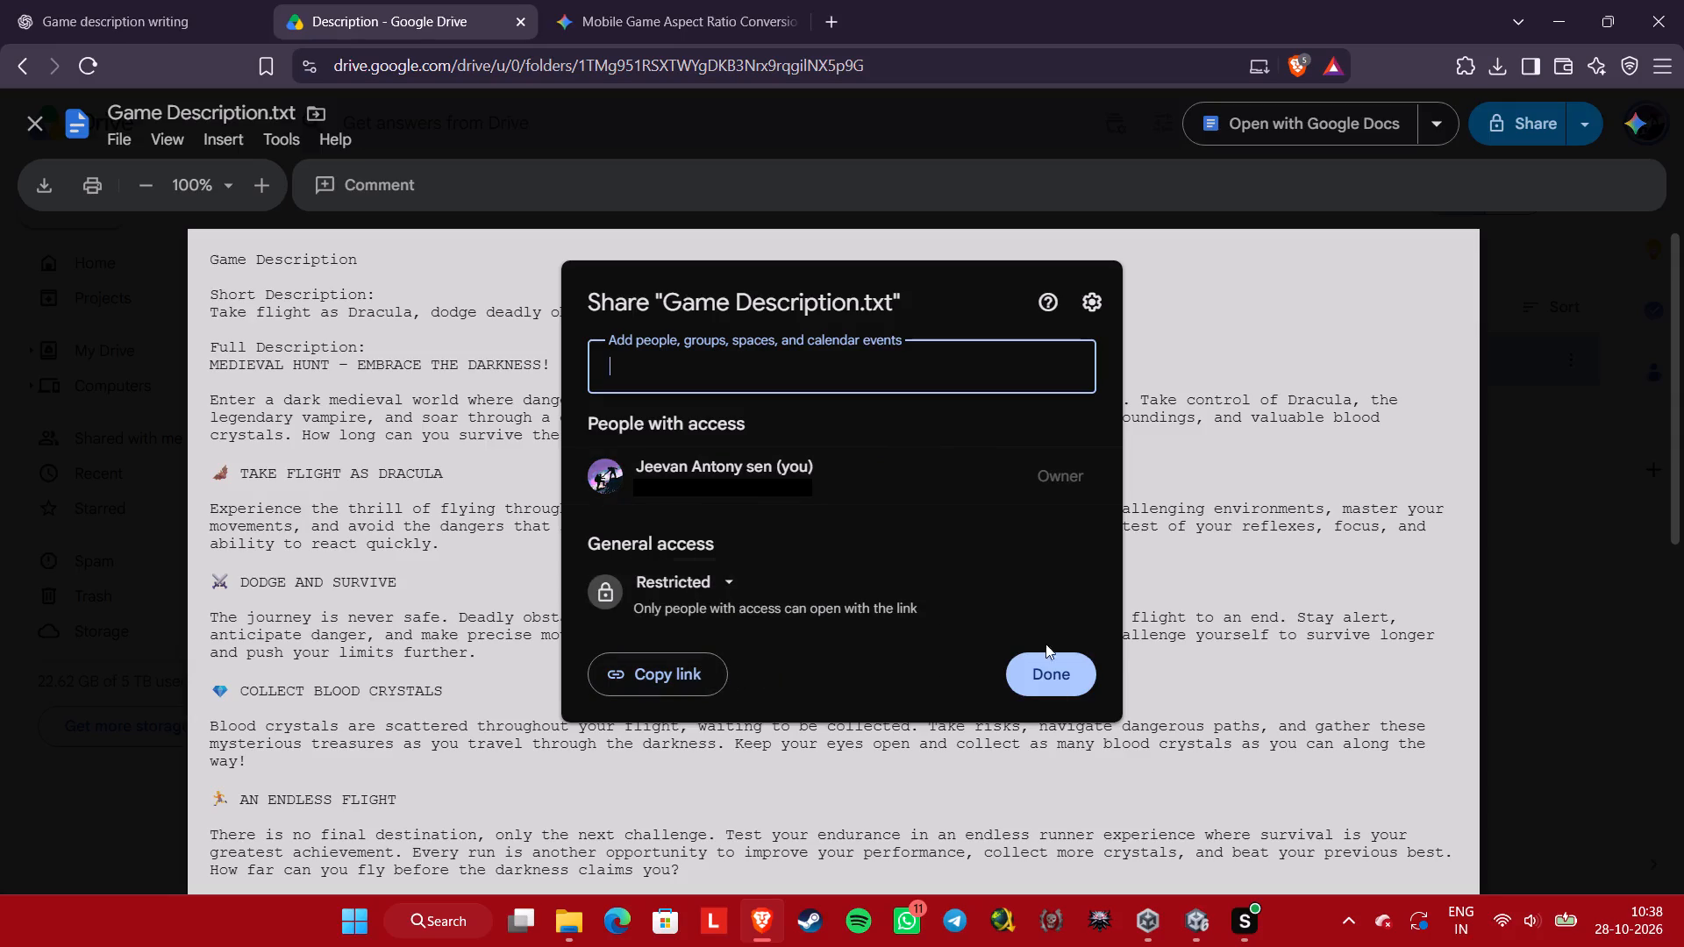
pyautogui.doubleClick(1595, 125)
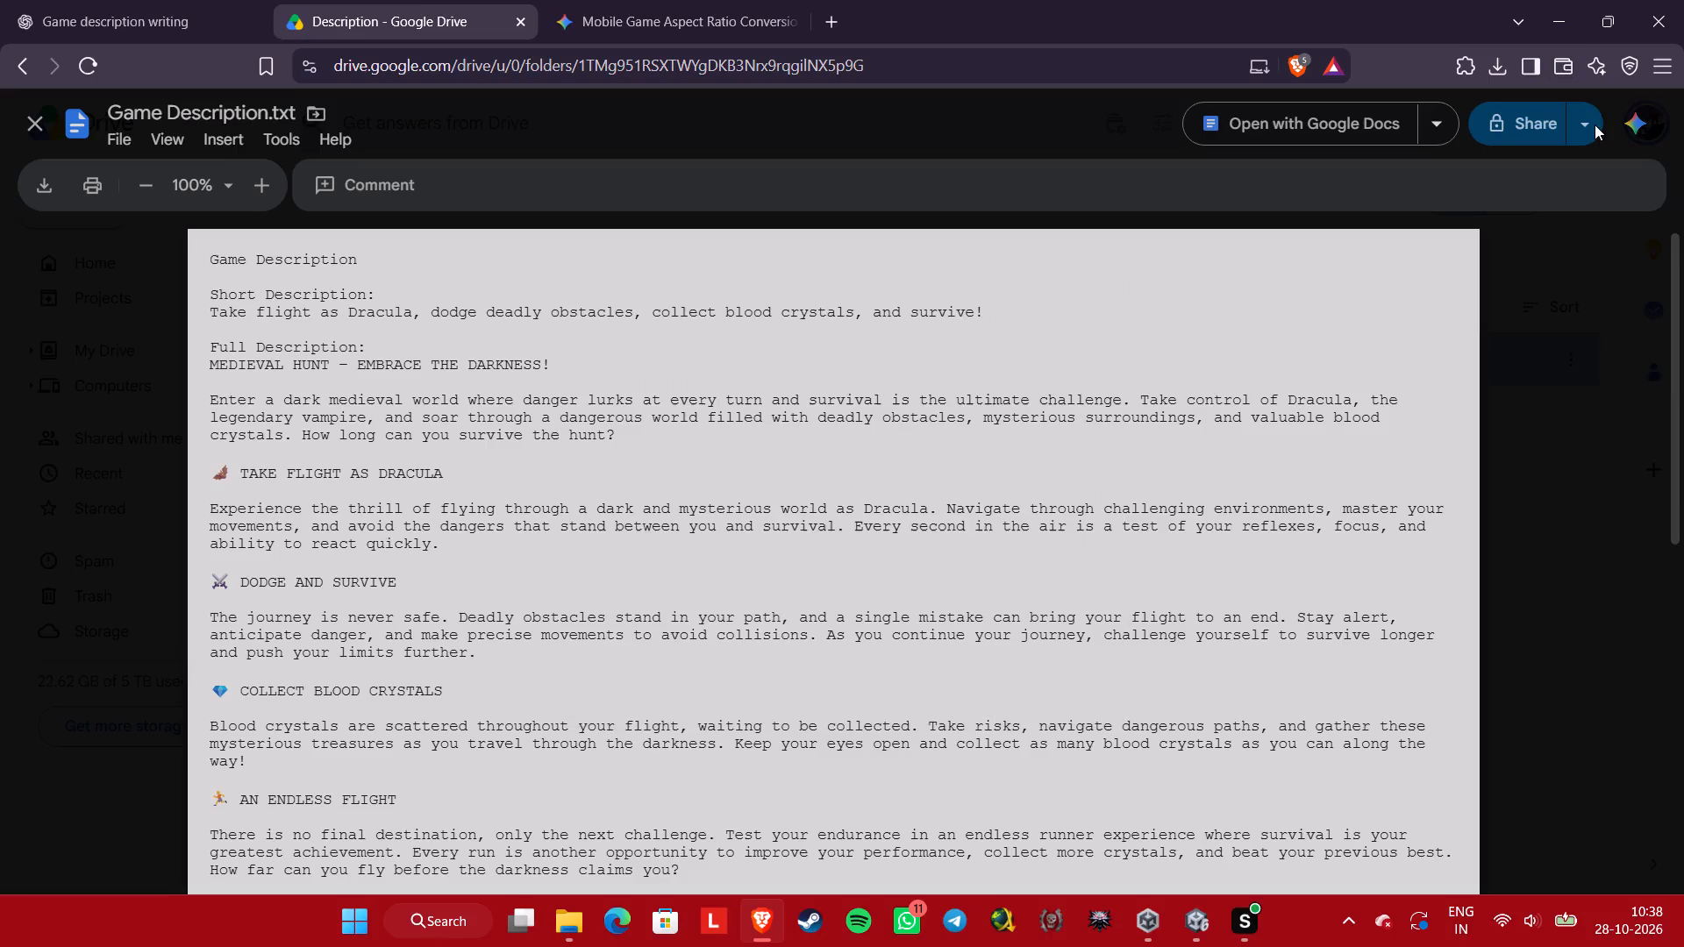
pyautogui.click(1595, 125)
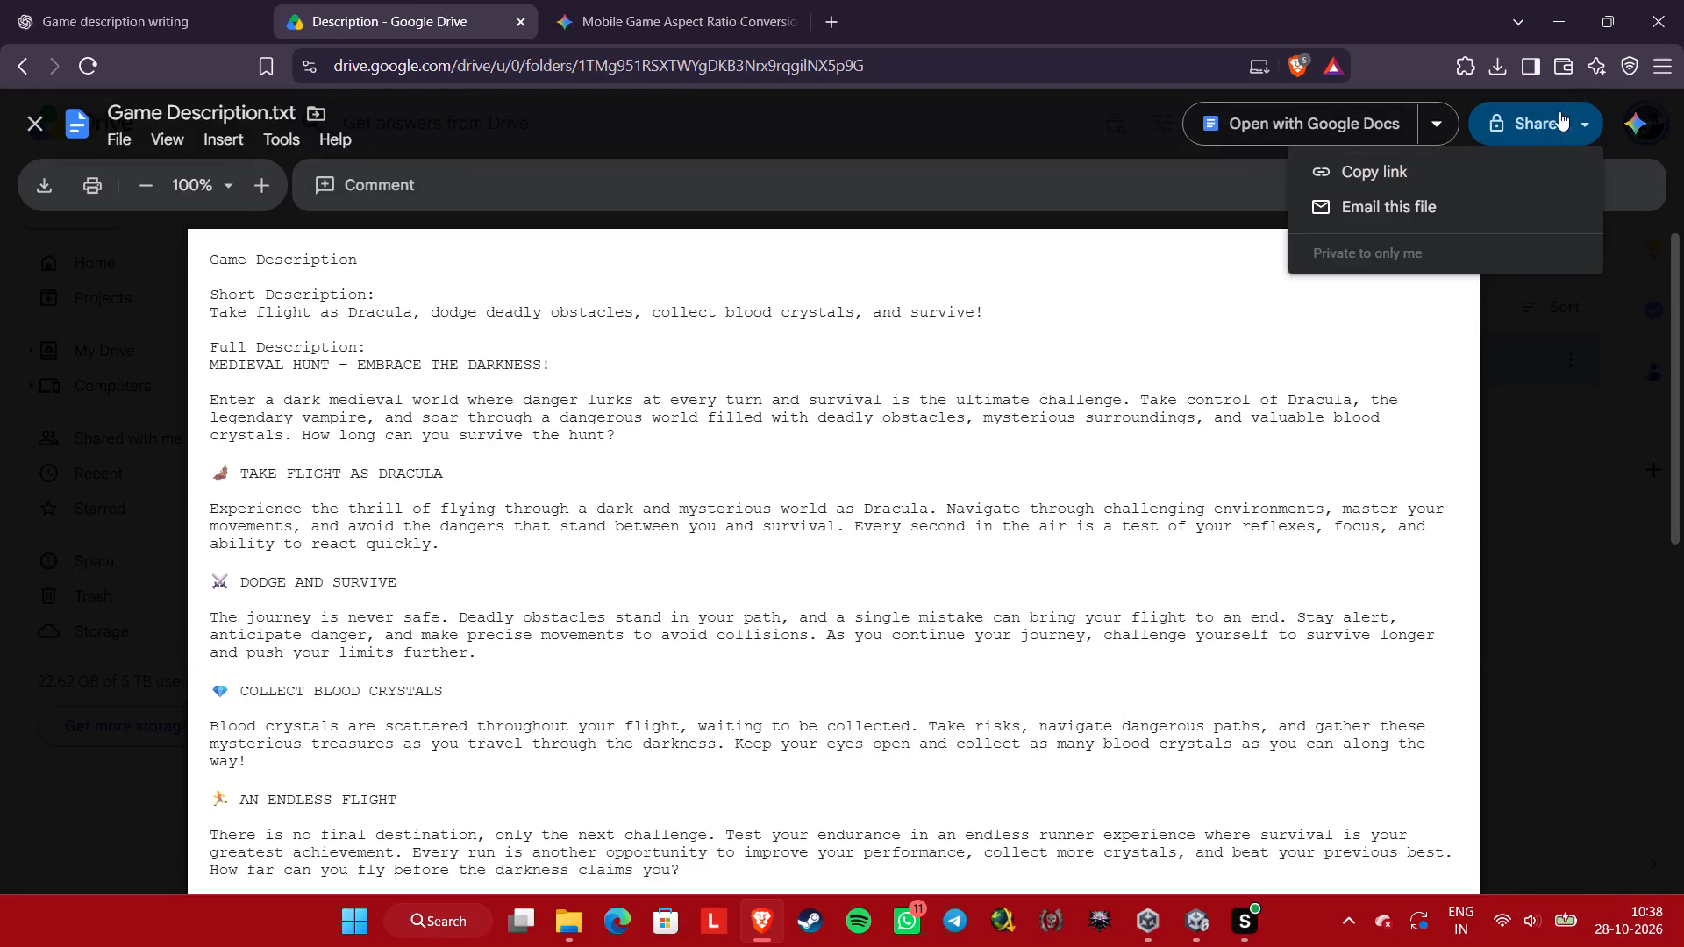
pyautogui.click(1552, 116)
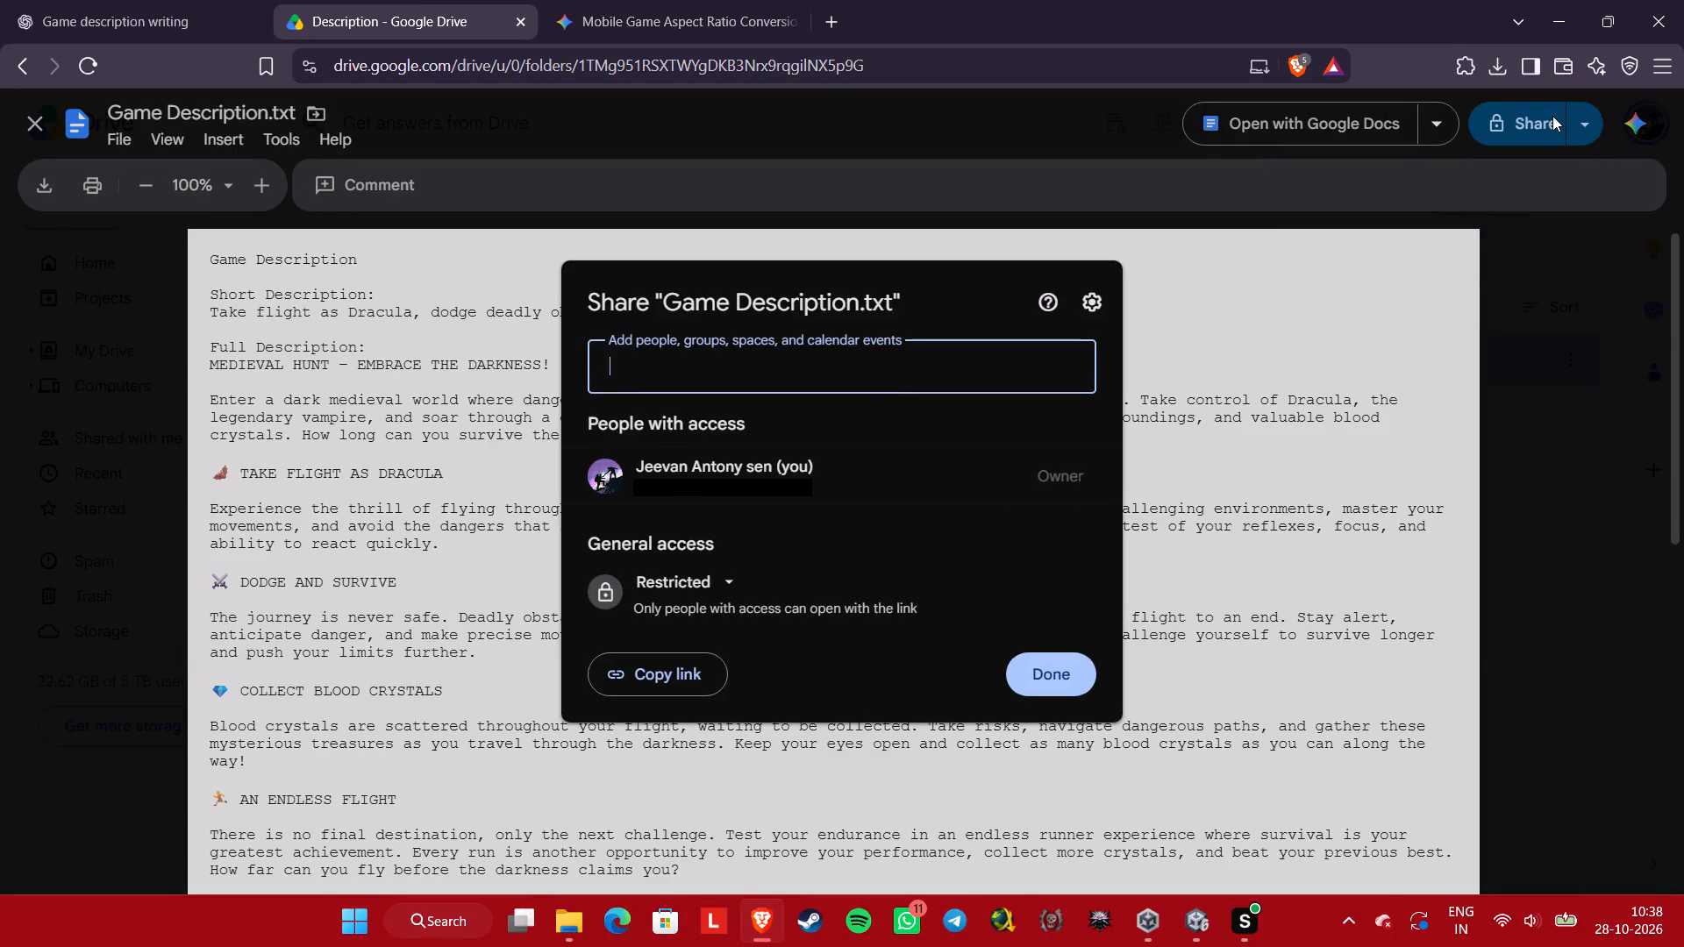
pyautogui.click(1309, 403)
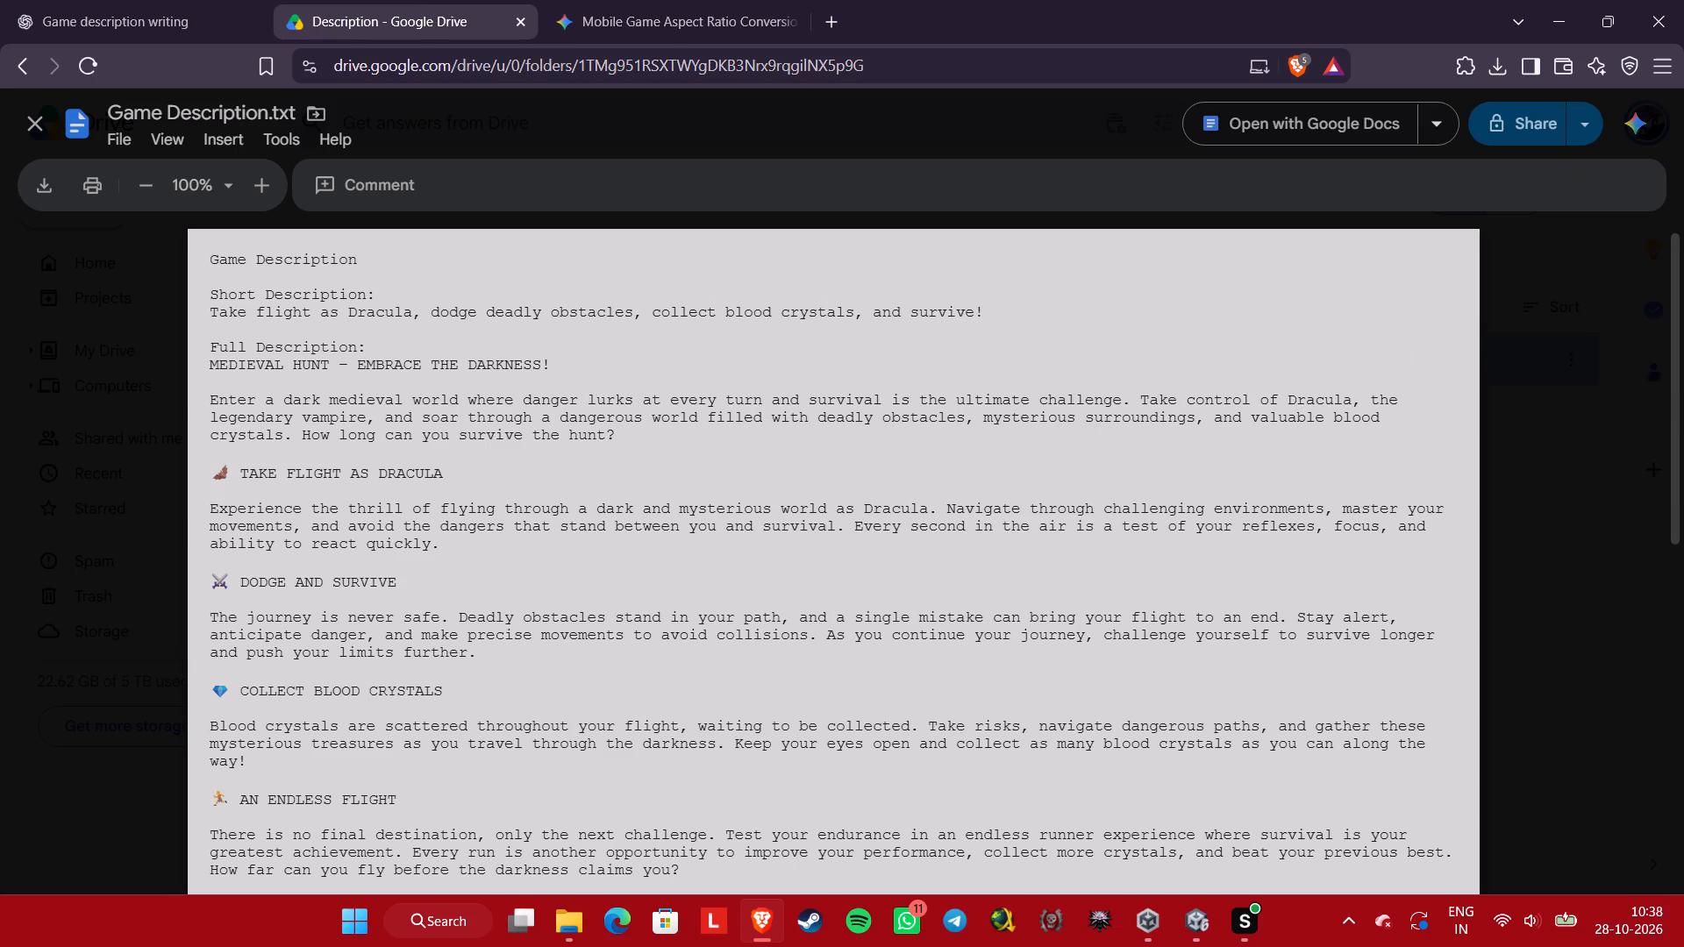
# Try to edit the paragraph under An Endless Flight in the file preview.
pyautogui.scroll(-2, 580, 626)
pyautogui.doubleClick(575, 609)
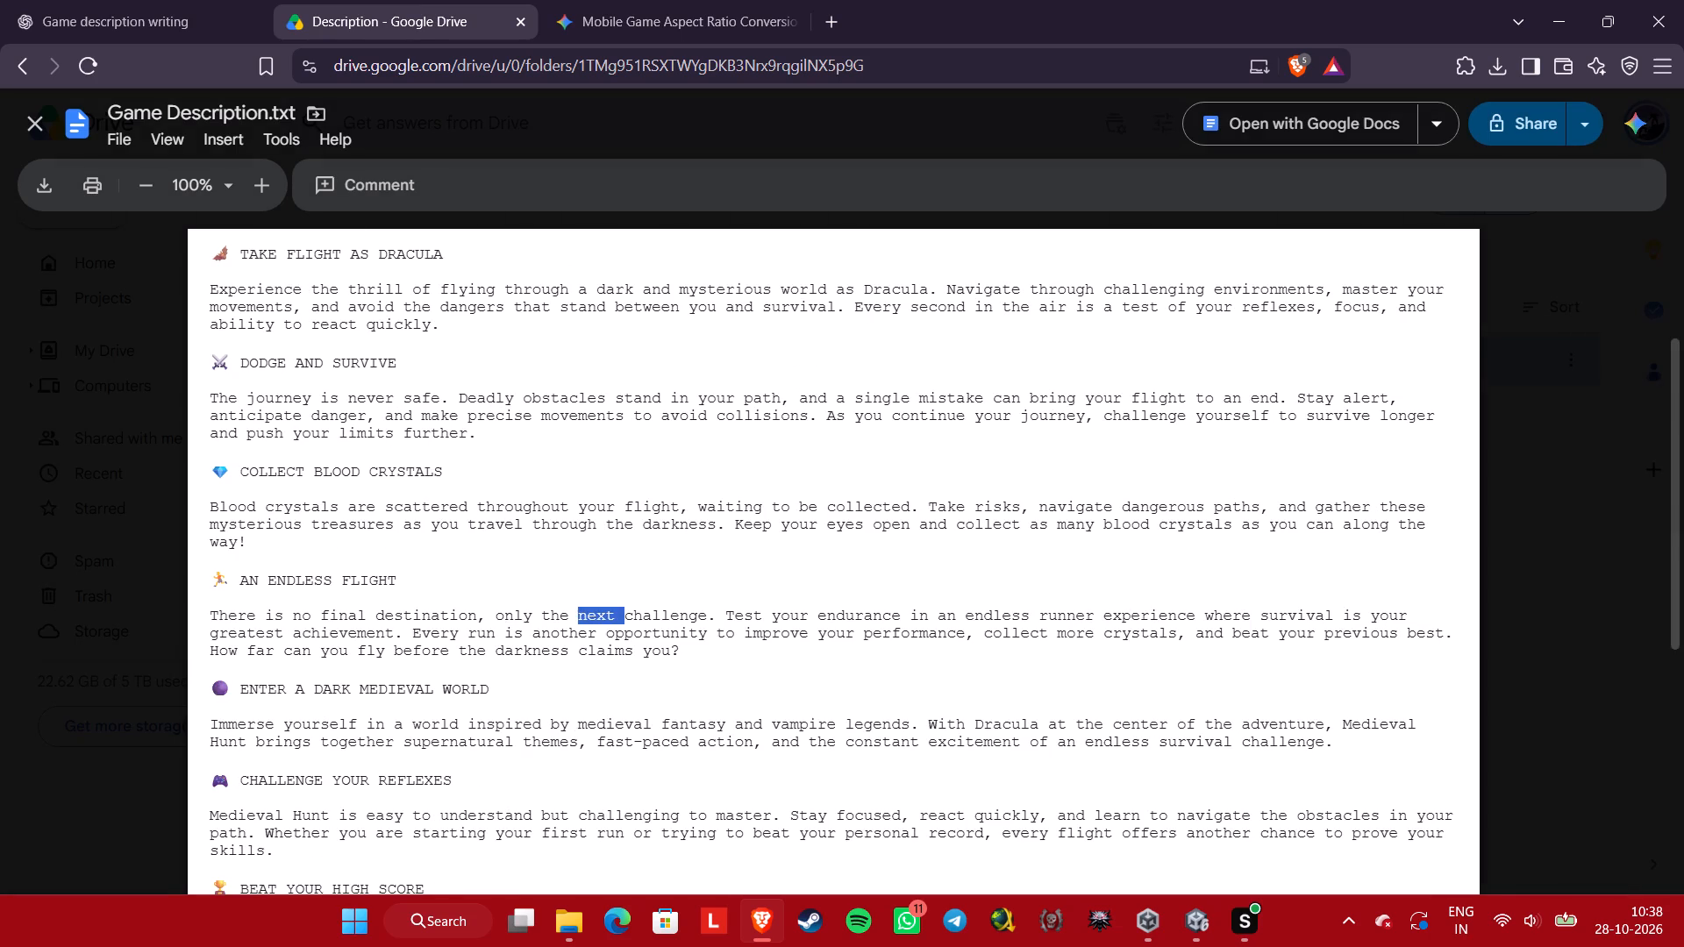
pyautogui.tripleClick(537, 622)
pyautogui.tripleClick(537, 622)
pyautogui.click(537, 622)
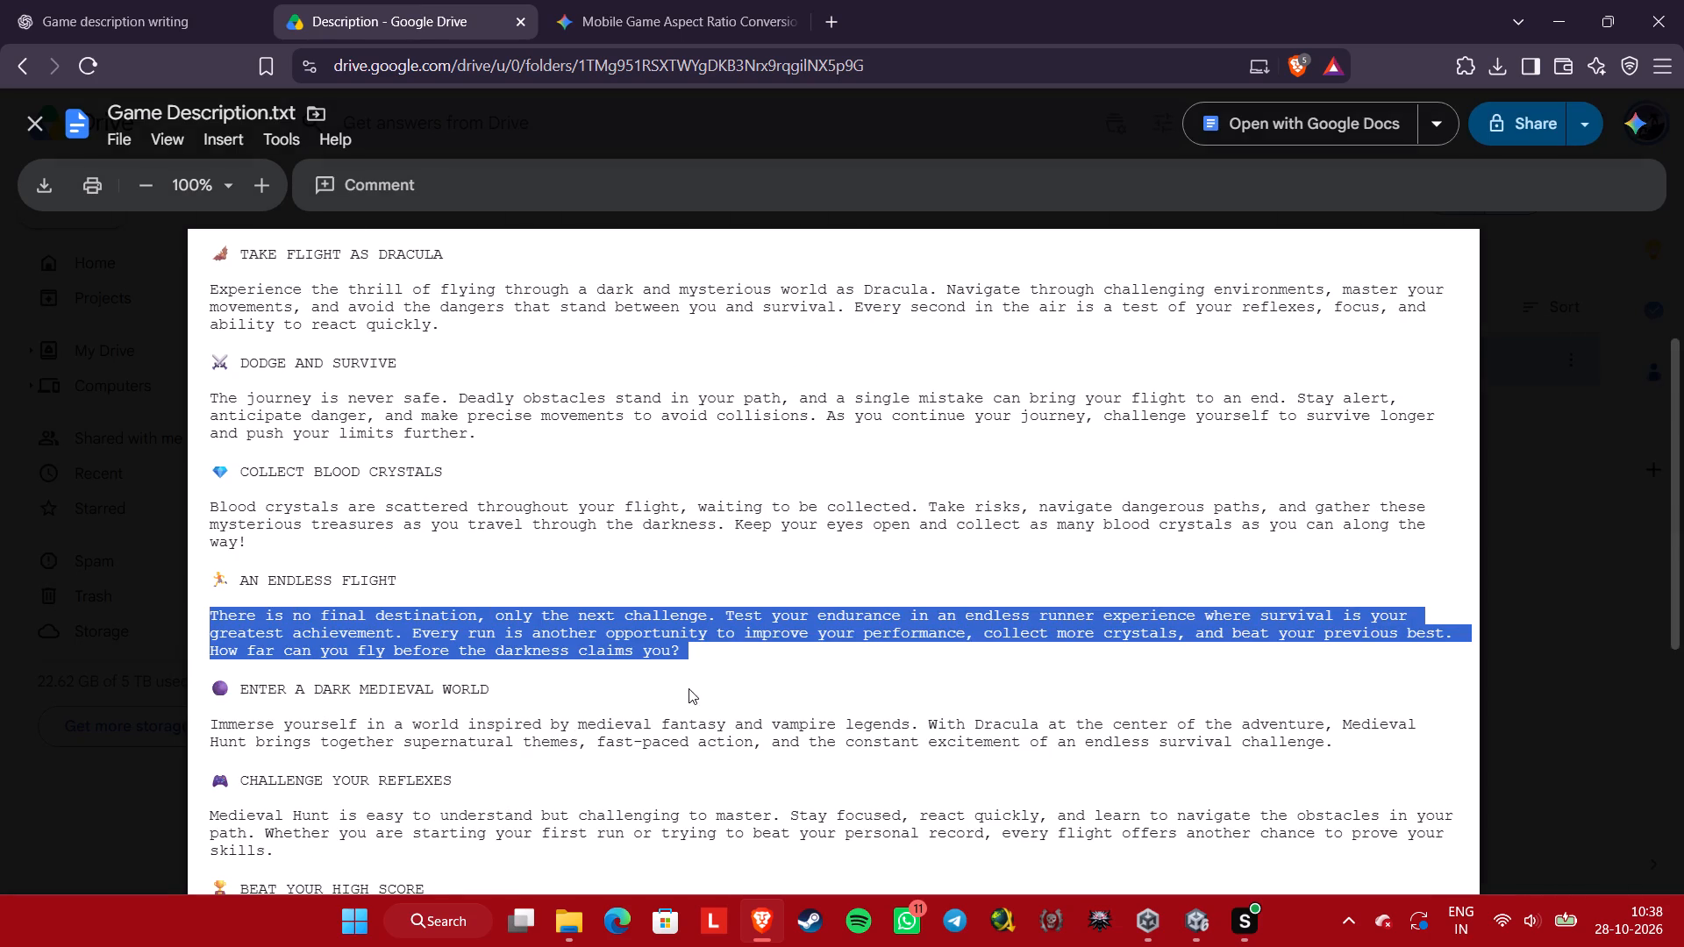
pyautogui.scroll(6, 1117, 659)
# Open Game Description.txt in Google Docs for editing and dismiss the Listen to this tab tip.
pyautogui.click(1414, 114)
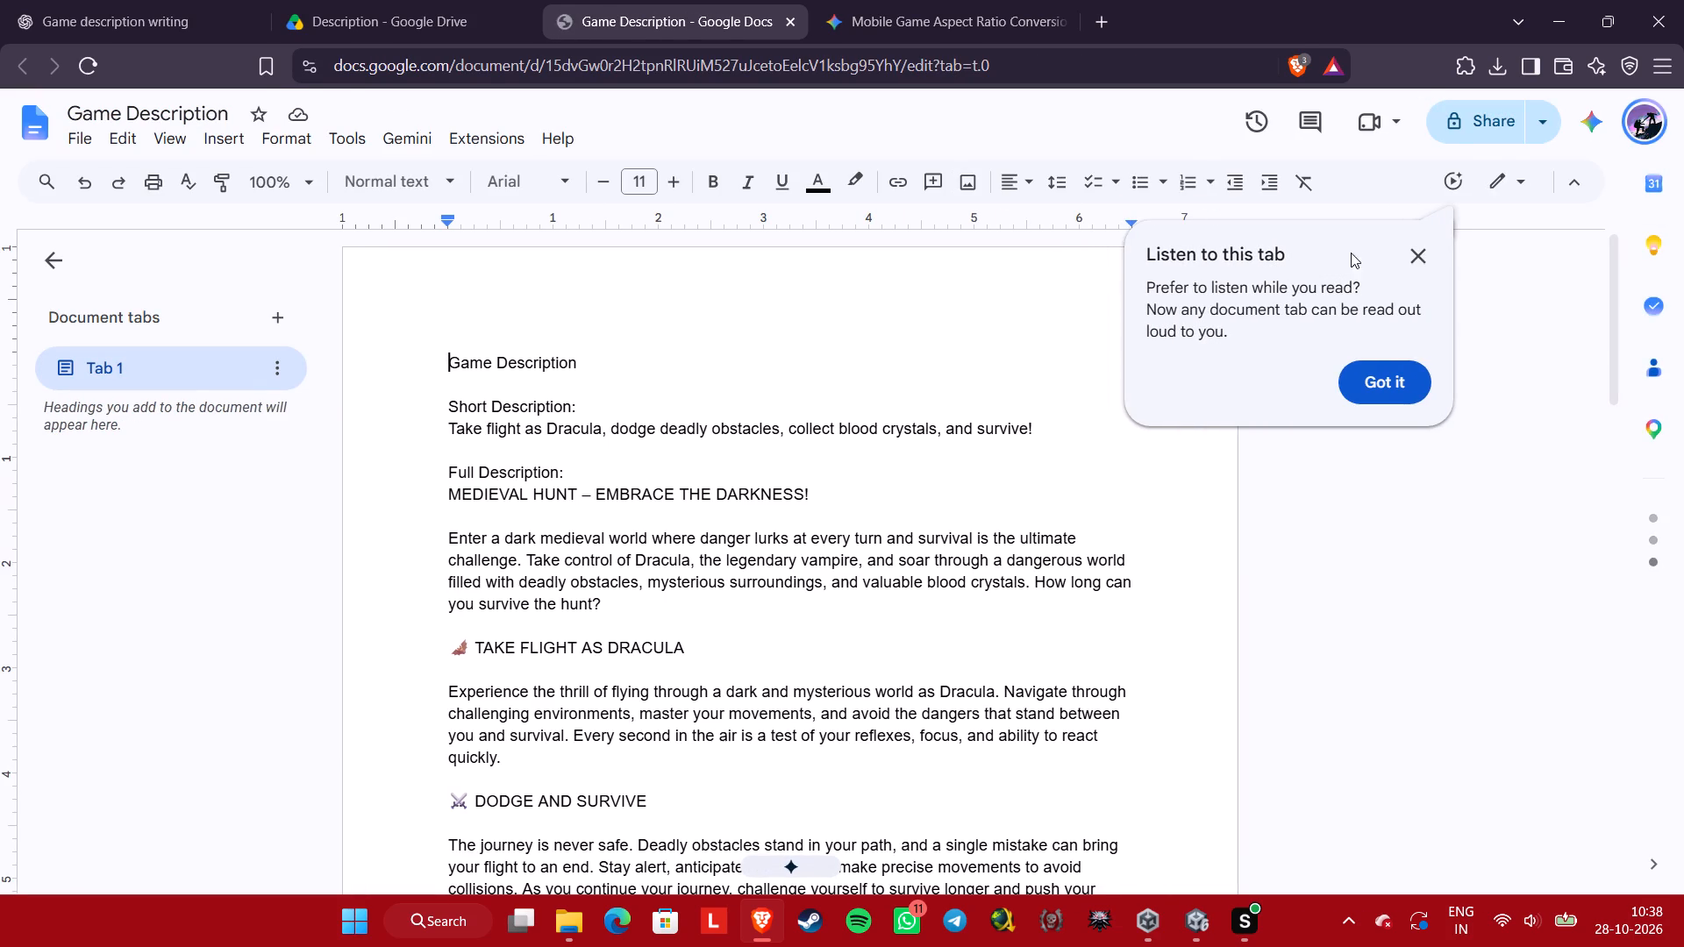
pyautogui.click(1412, 257)
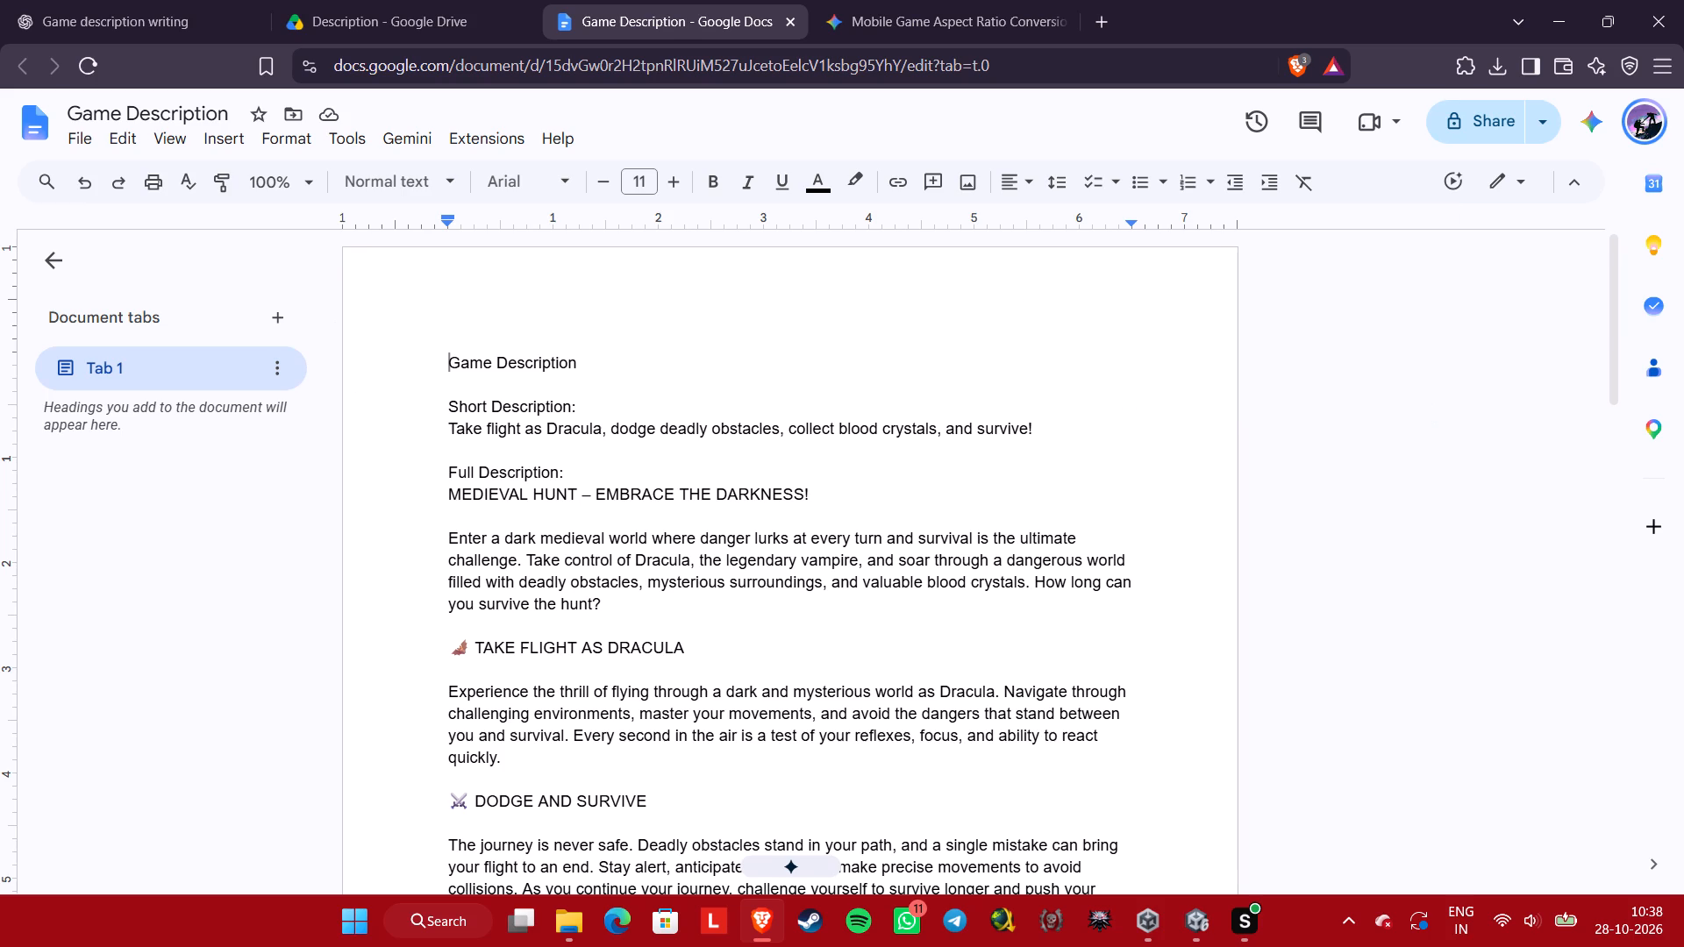
# Add the game title "Medieval Hunt" on a new line above the Game Description heading, using the suggested spelling.
pyautogui.press('Return')
pyautogui.press('Up')
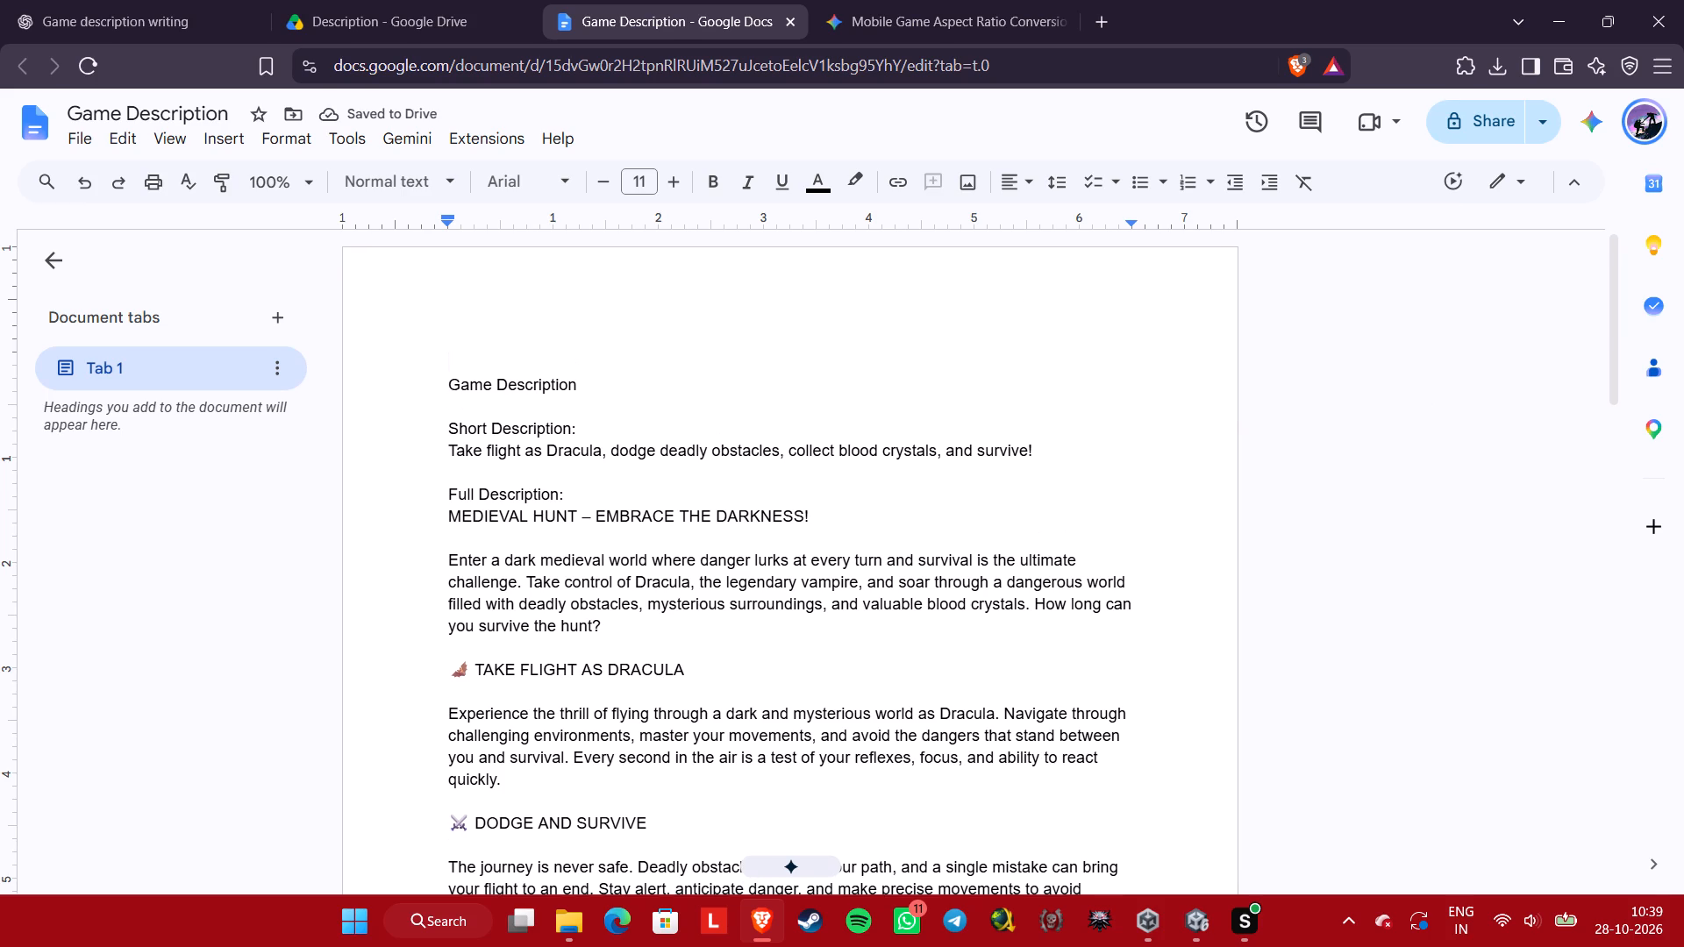
pyautogui.write('Medivalc')
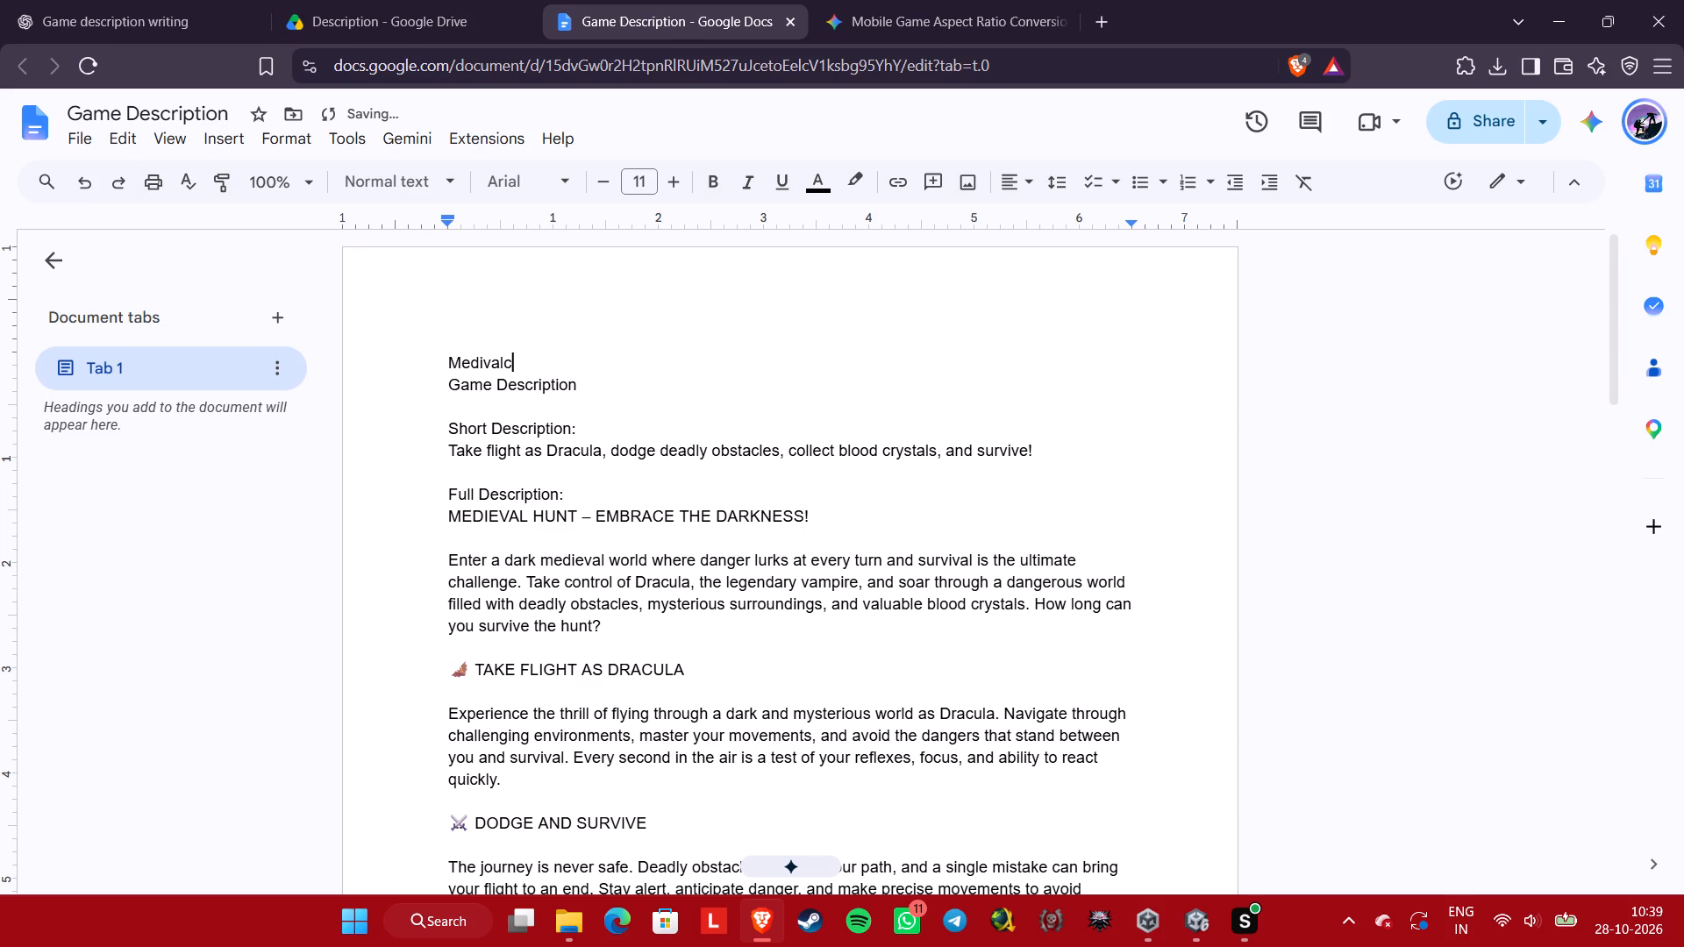
pyautogui.press('BackSpace')
pyautogui.press('space')
pyautogui.write('Hunt')
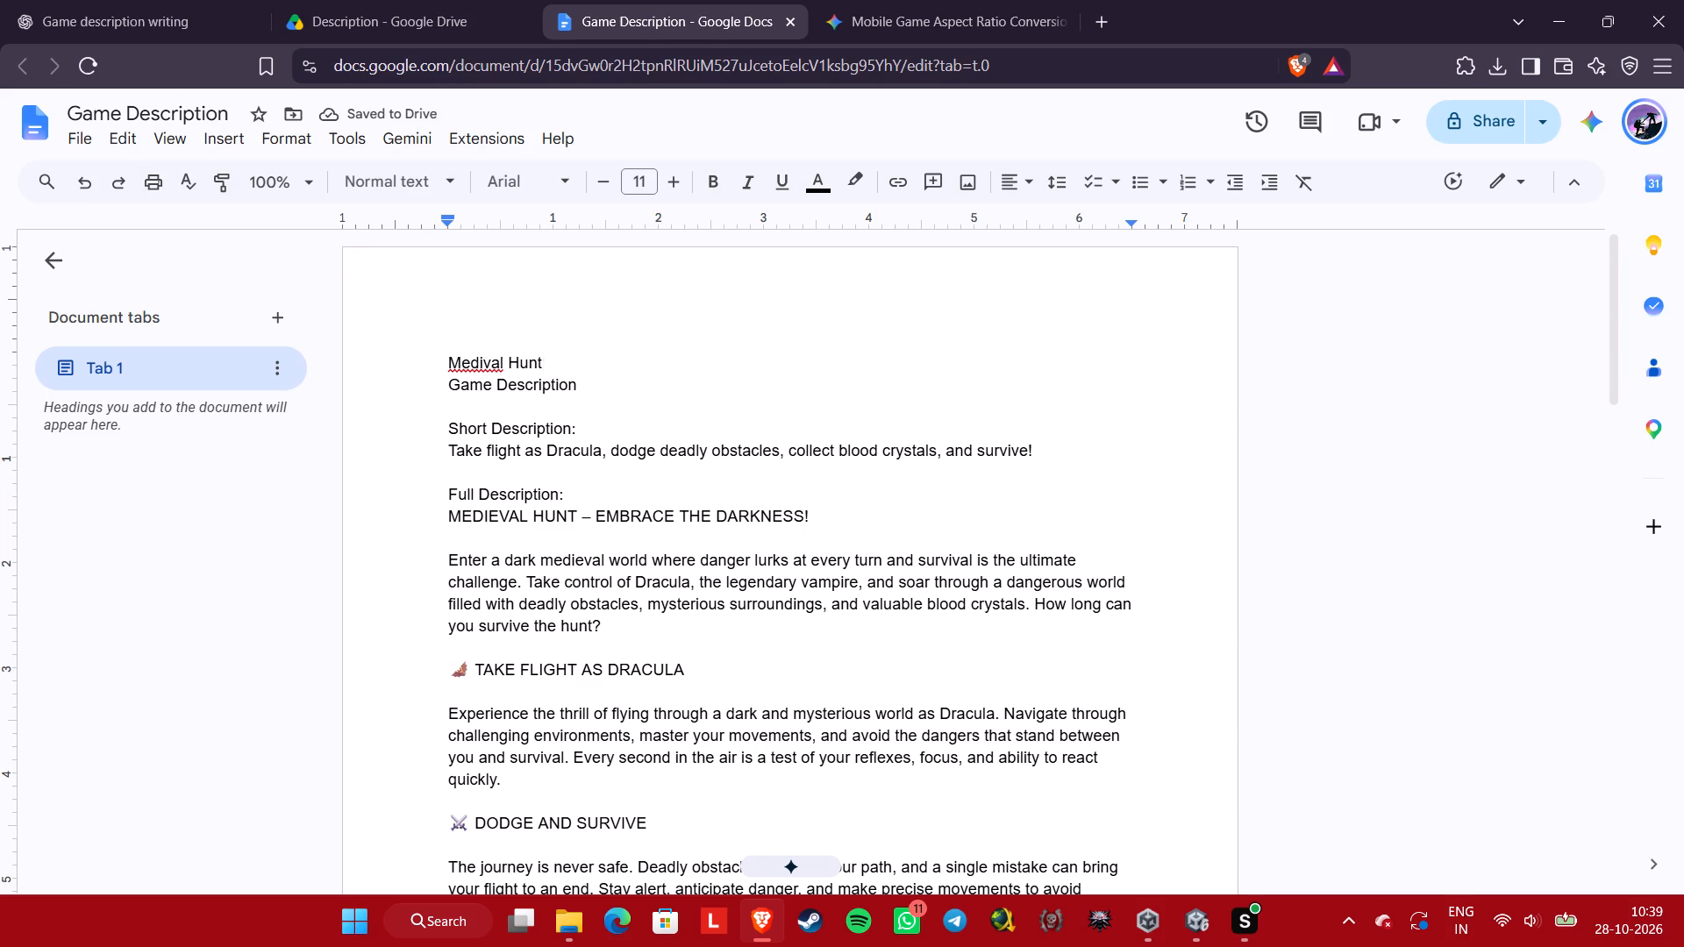
pyautogui.press('Left')
pyautogui.press('Left')
pyautogui.press('Left')
pyautogui.press('Left')
pyautogui.press('Left')
pyautogui.press('Left')
pyautogui.press('Left')
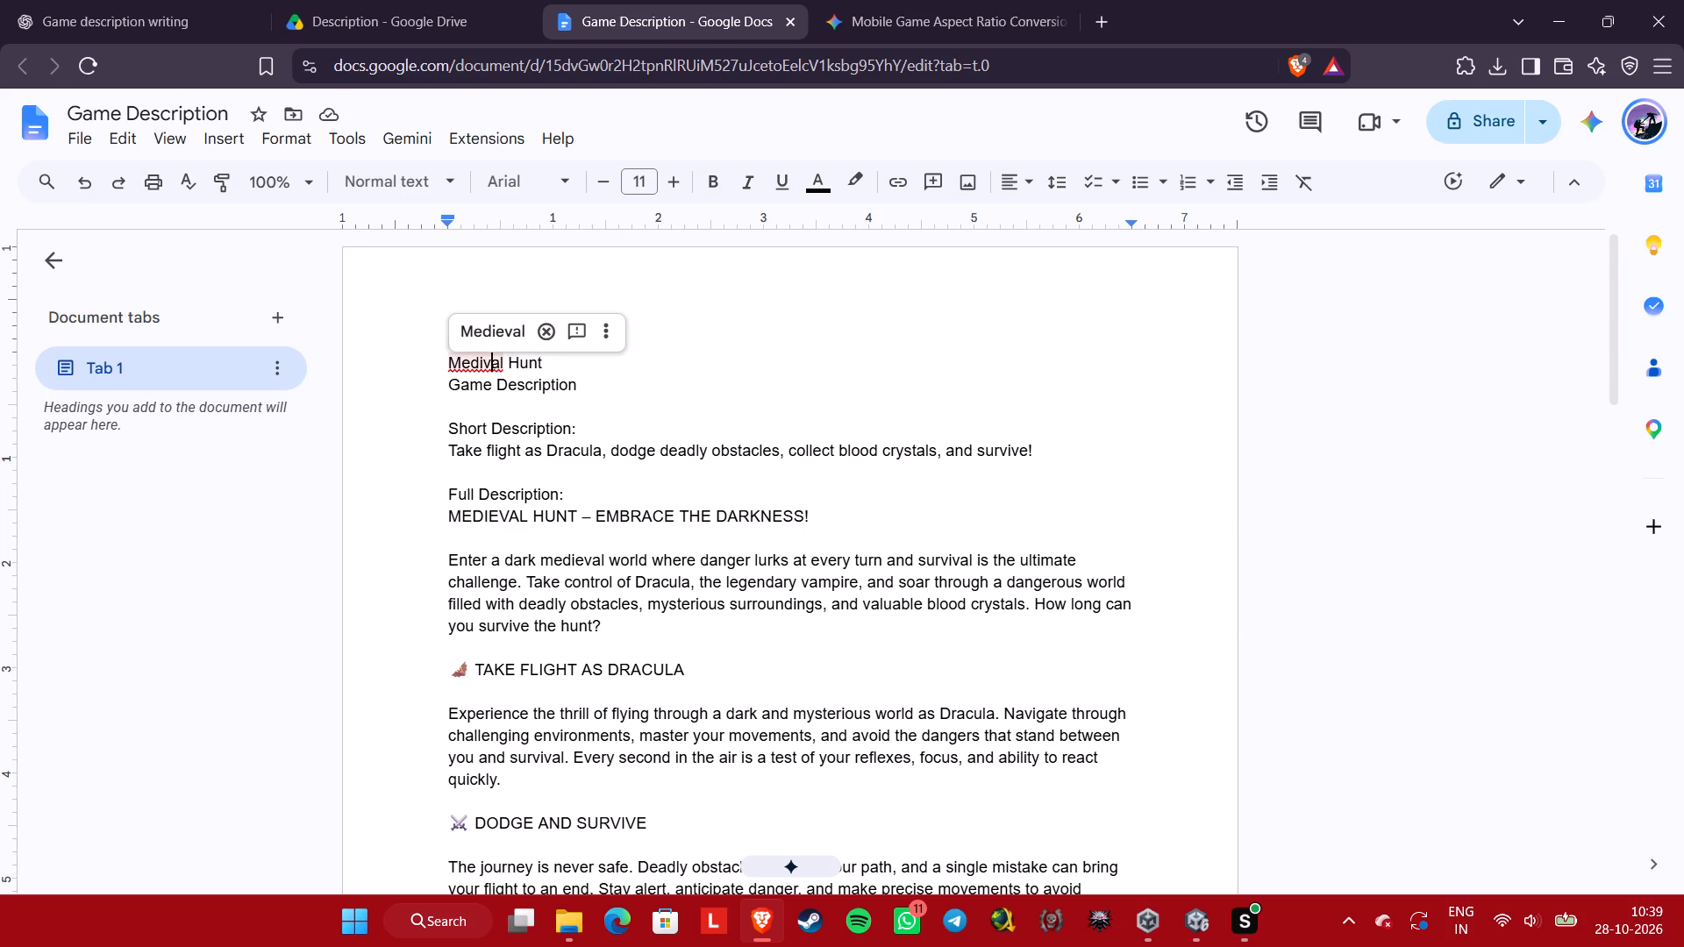
pyautogui.click(503, 328)
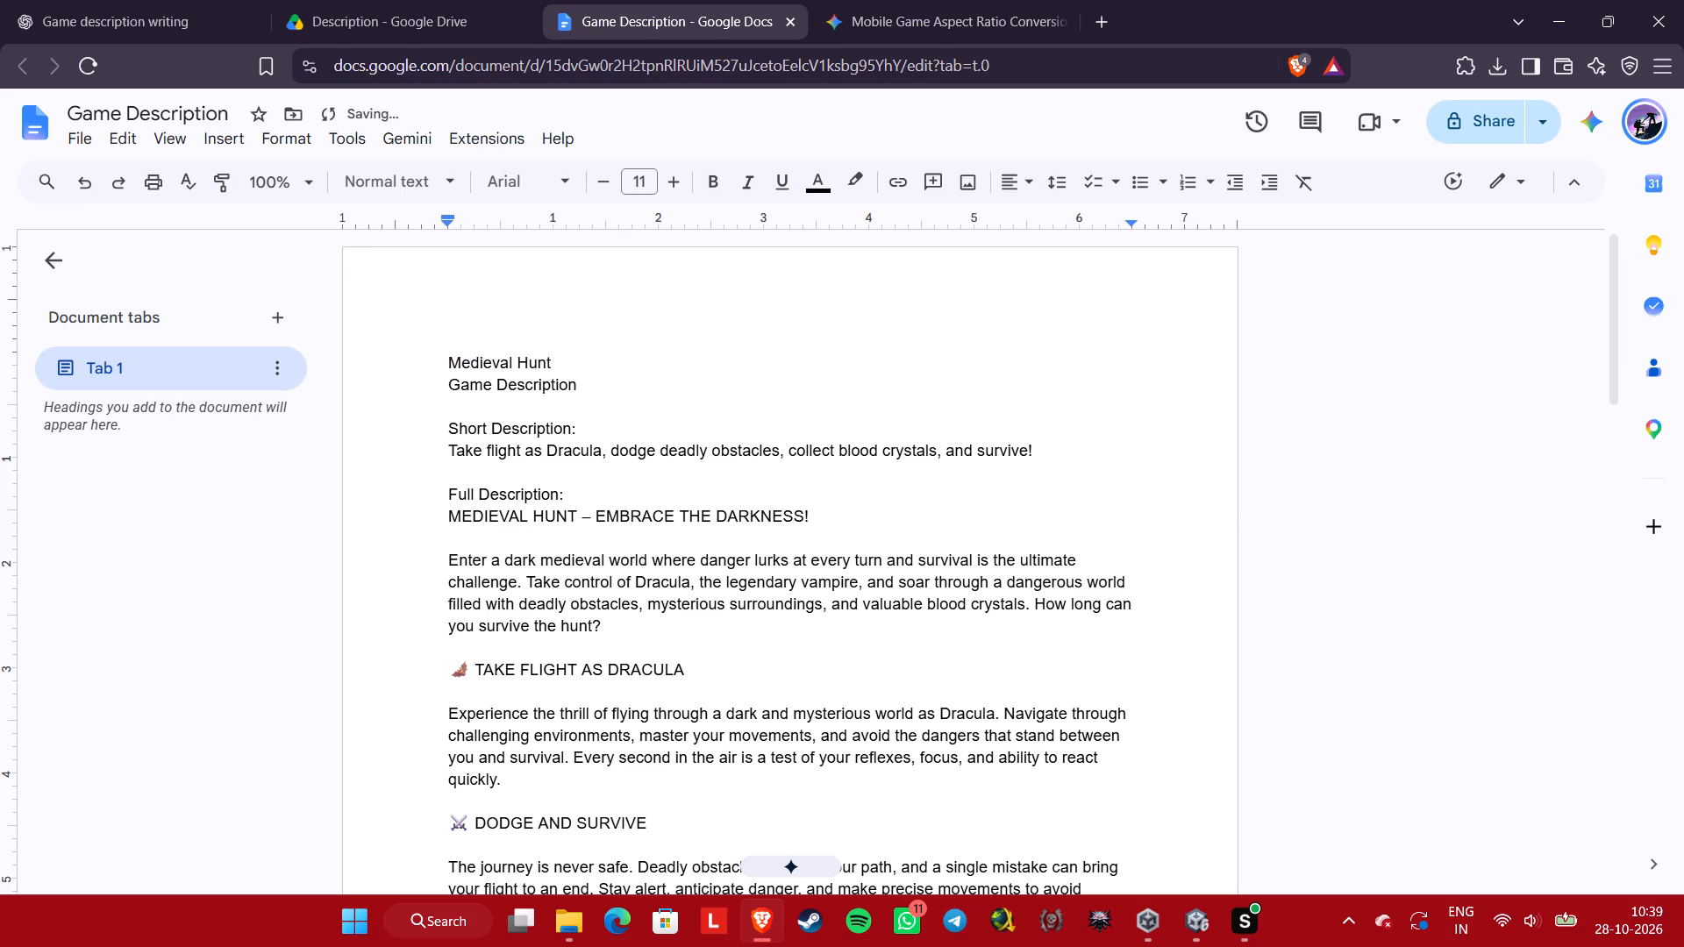
# Add a "Package Name :" line directly below the Medieval Hunt title, leaving a blank line before the Game Description heading.
pyautogui.click(576, 364)
pyautogui.press('Return')
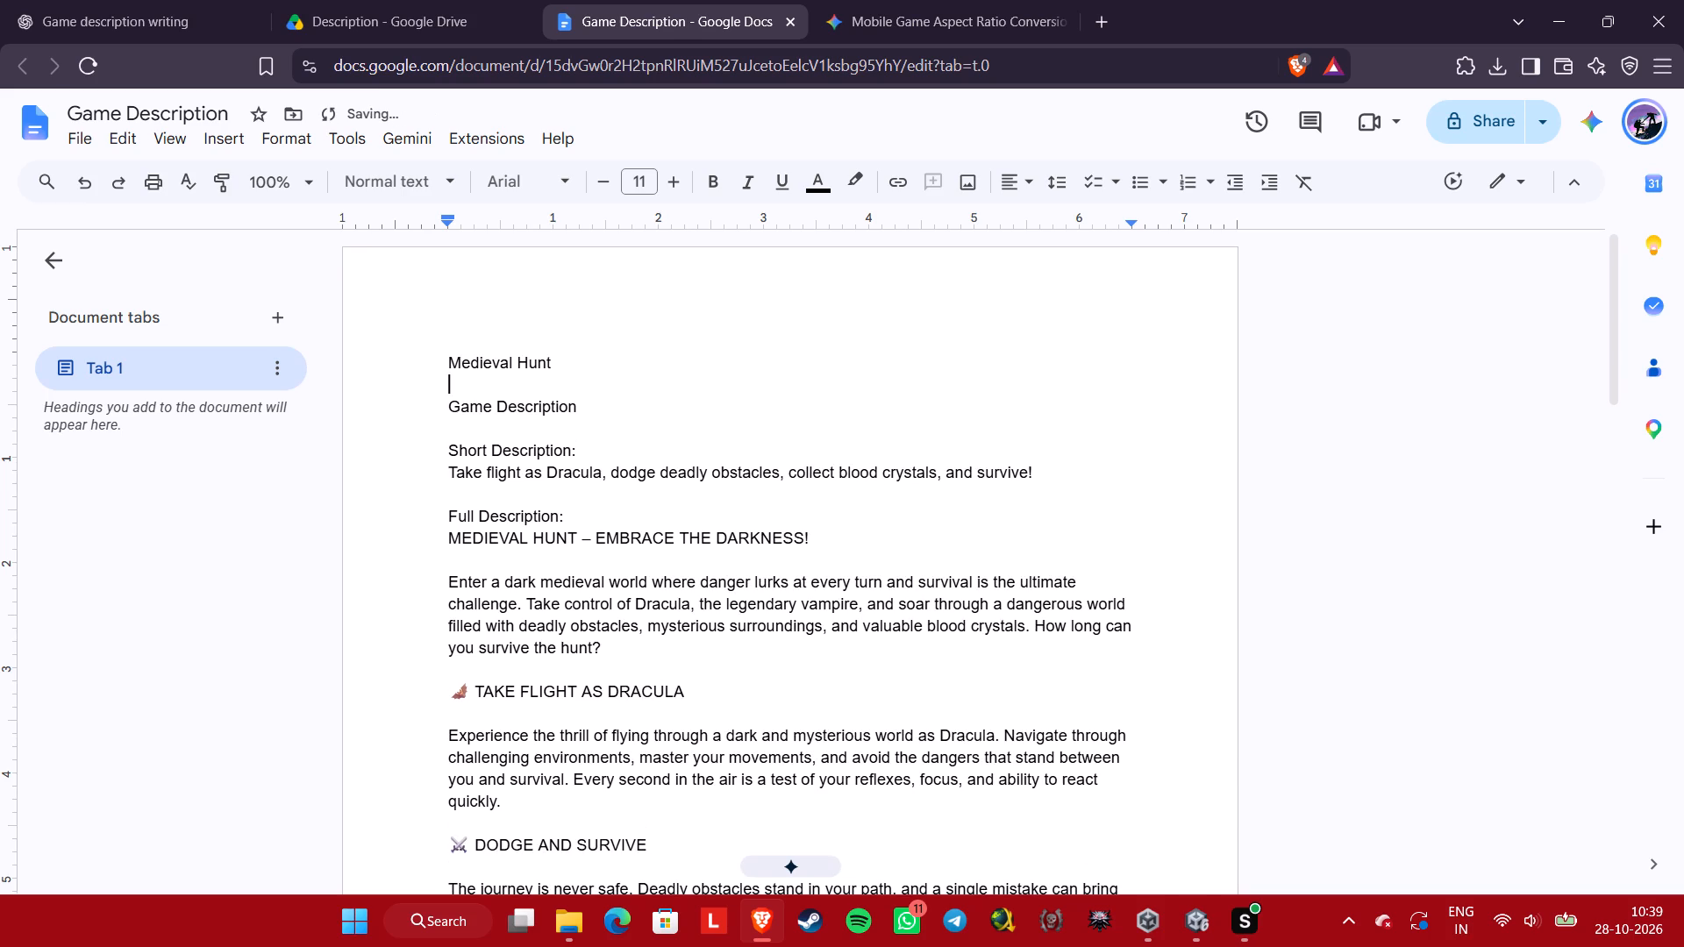
pyautogui.press('Return')
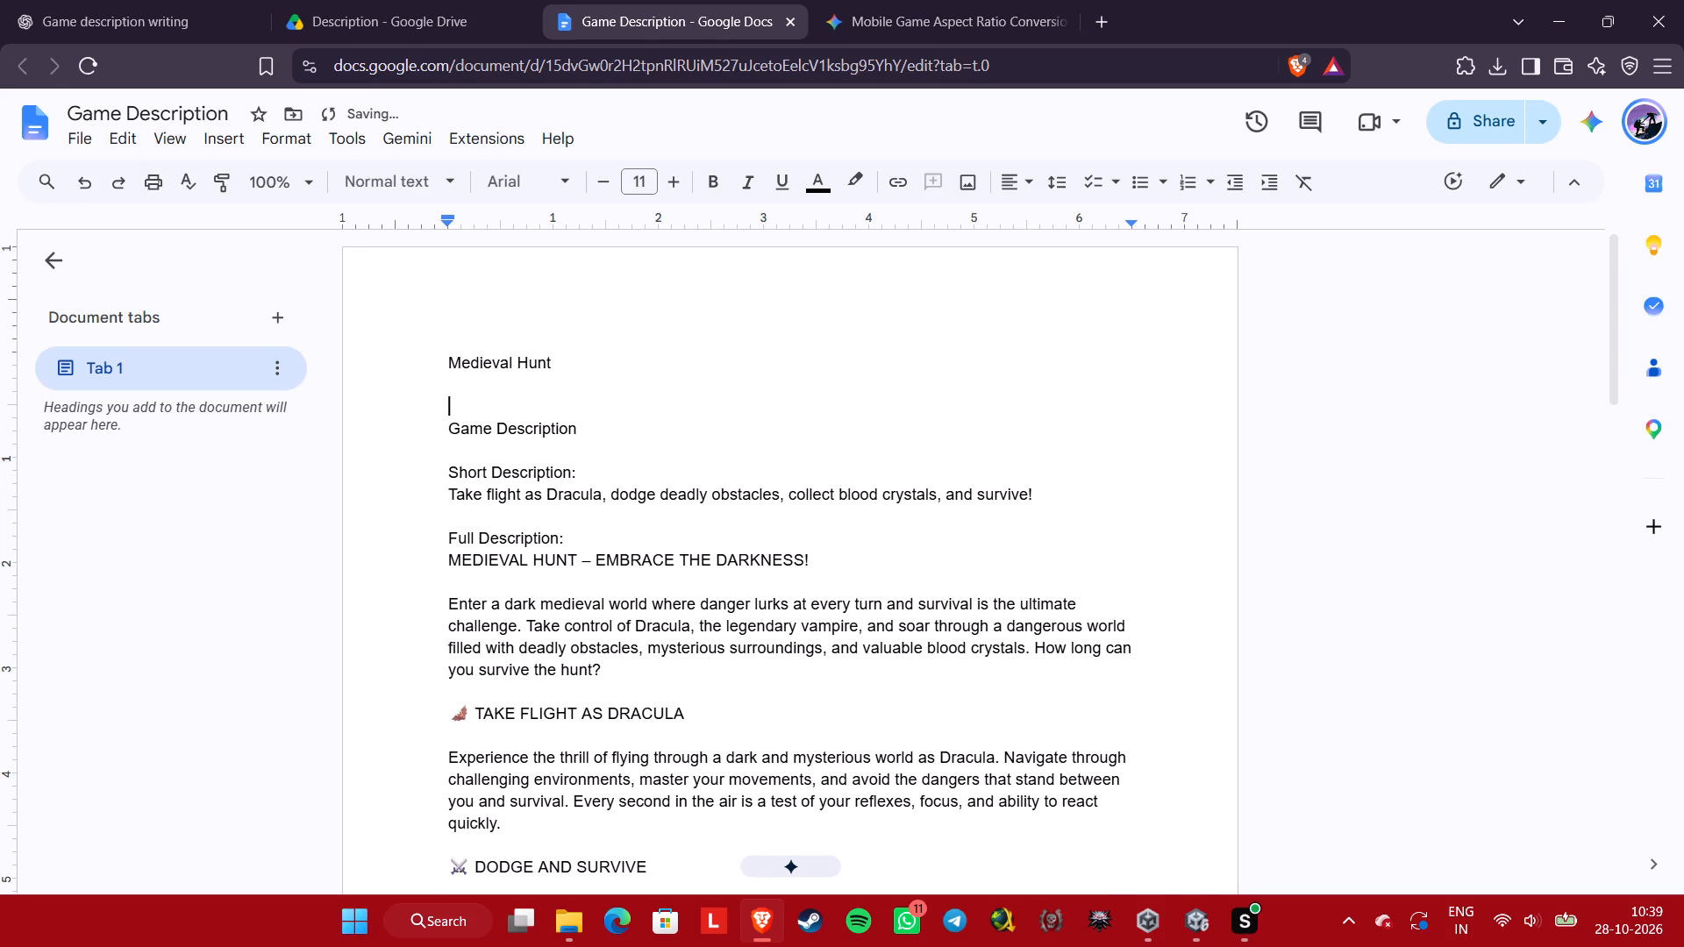
pyautogui.press('Up')
pyautogui.write('Package')
pyautogui.press('space')
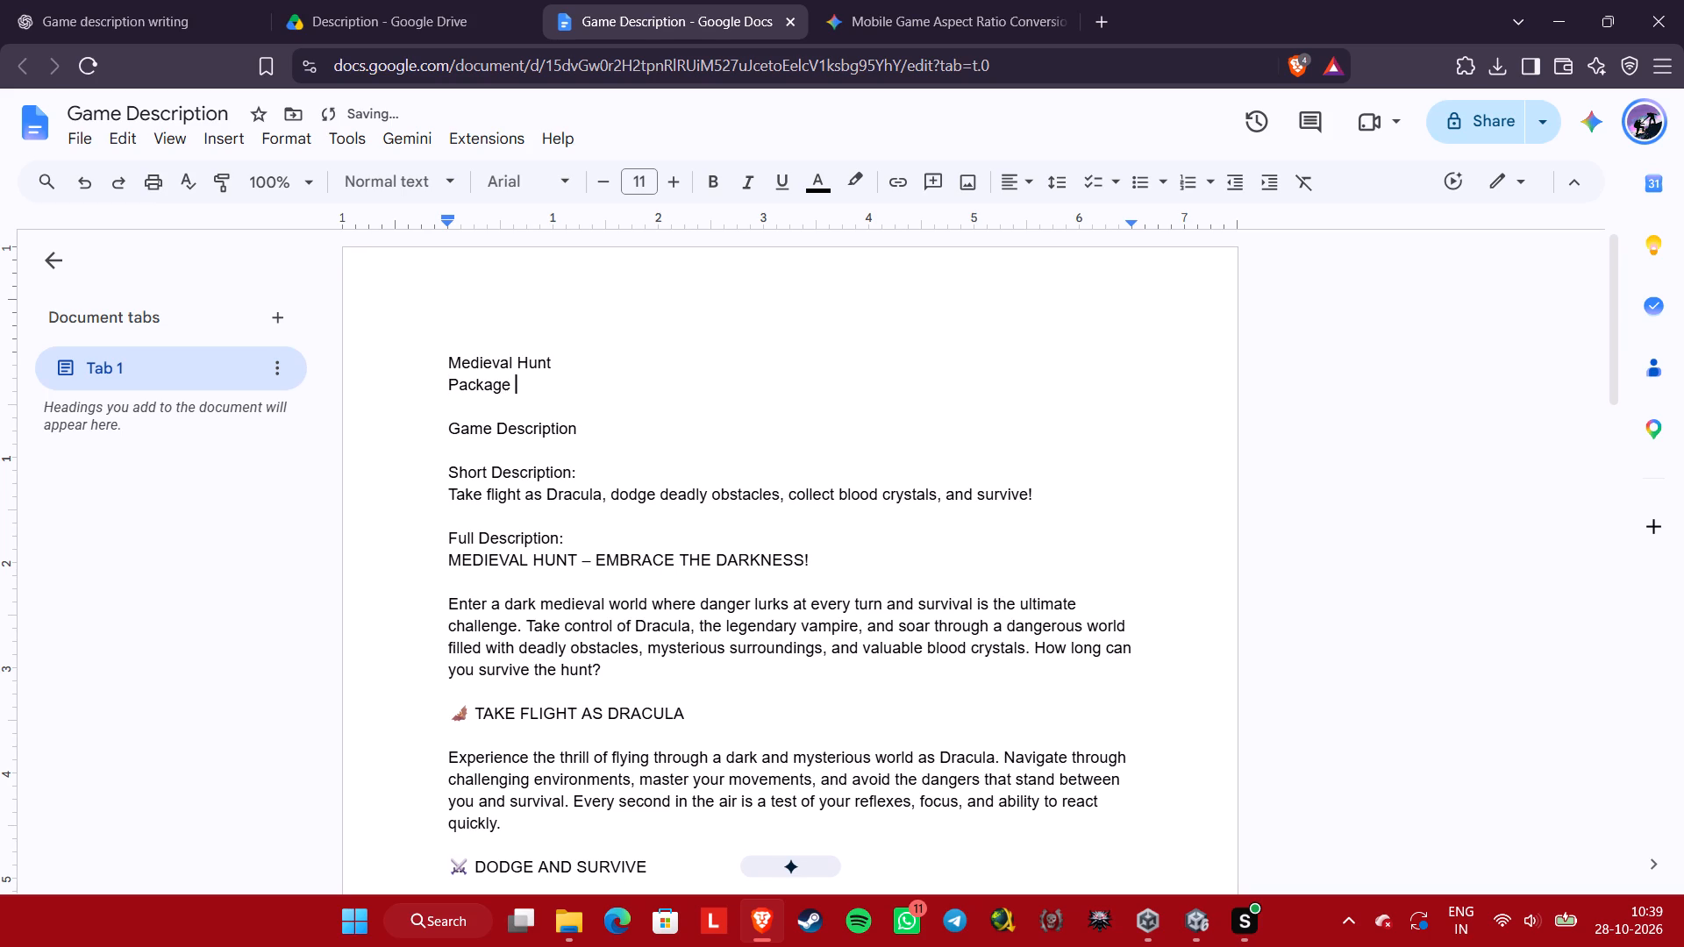
pyautogui.write('Name')
pyautogui.press('space')
pyautogui.press(';')
pyautogui.press('BackSpace')
pyautogui.hotkey('shift', ':')
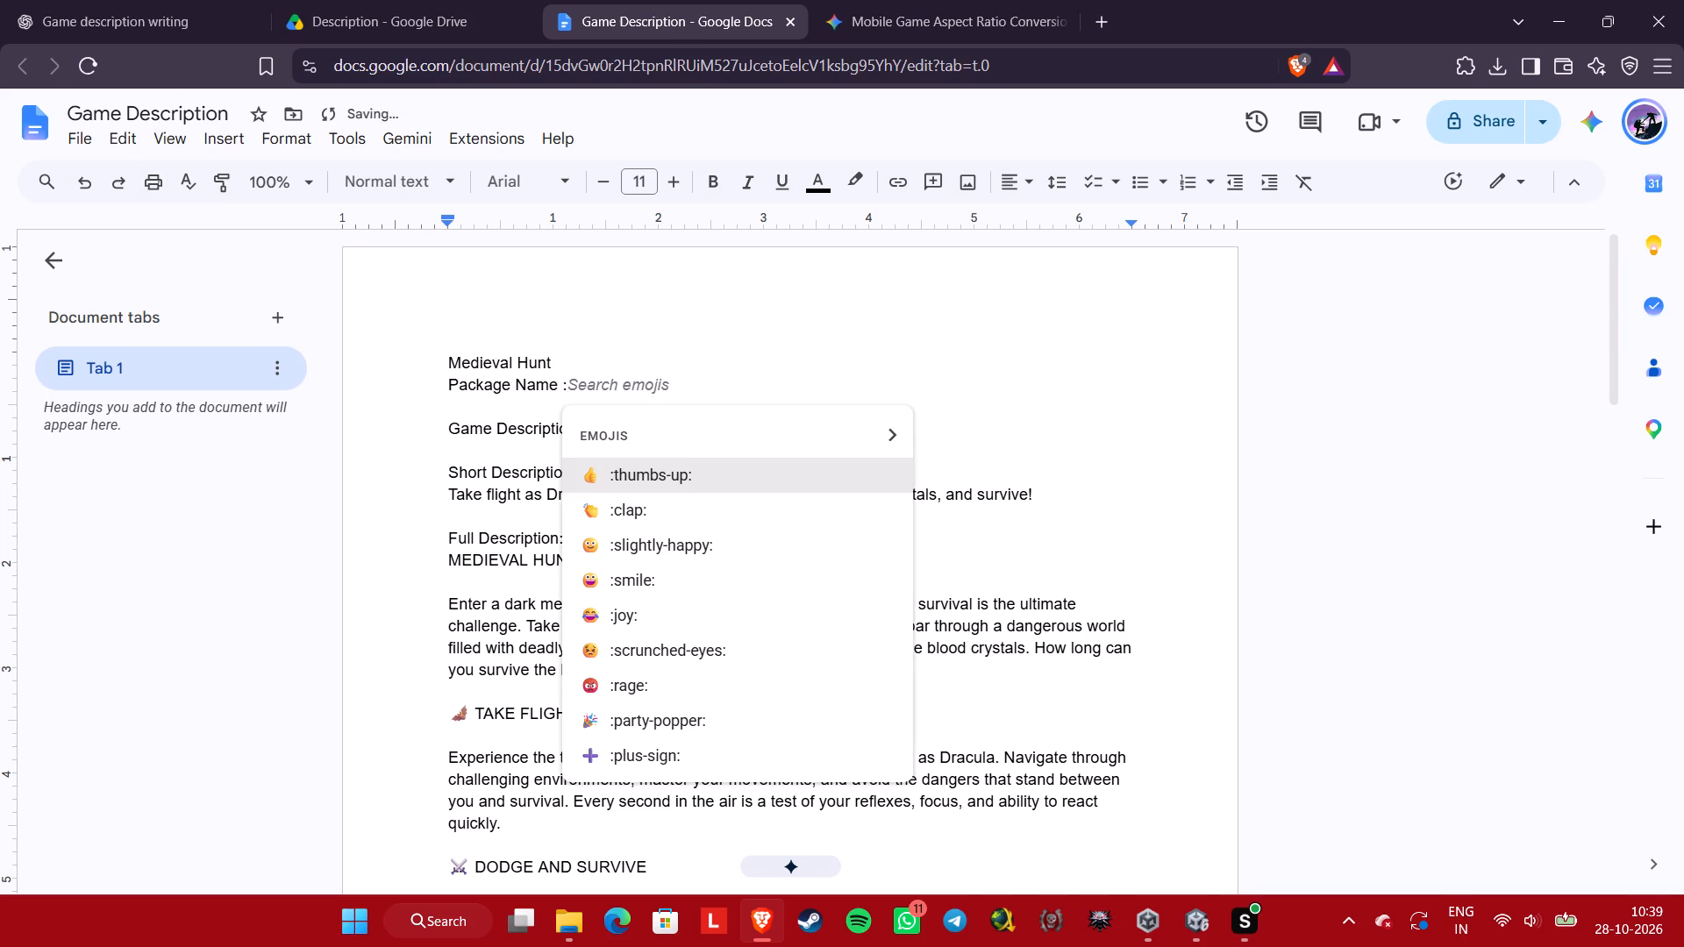
pyautogui.press('space')
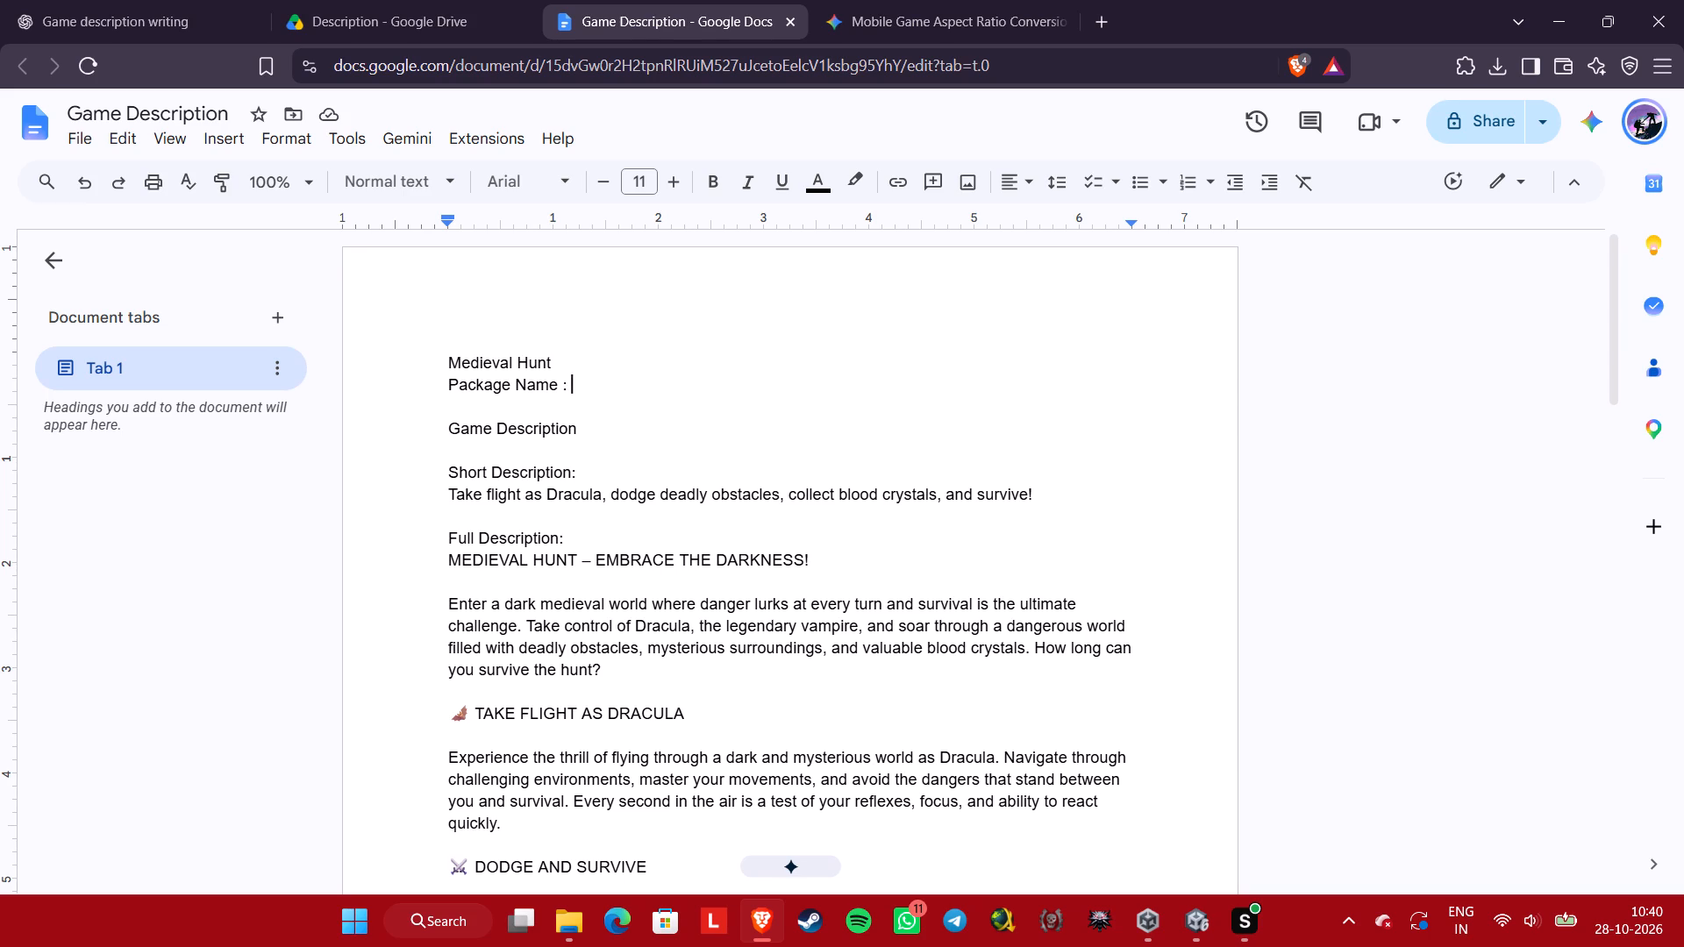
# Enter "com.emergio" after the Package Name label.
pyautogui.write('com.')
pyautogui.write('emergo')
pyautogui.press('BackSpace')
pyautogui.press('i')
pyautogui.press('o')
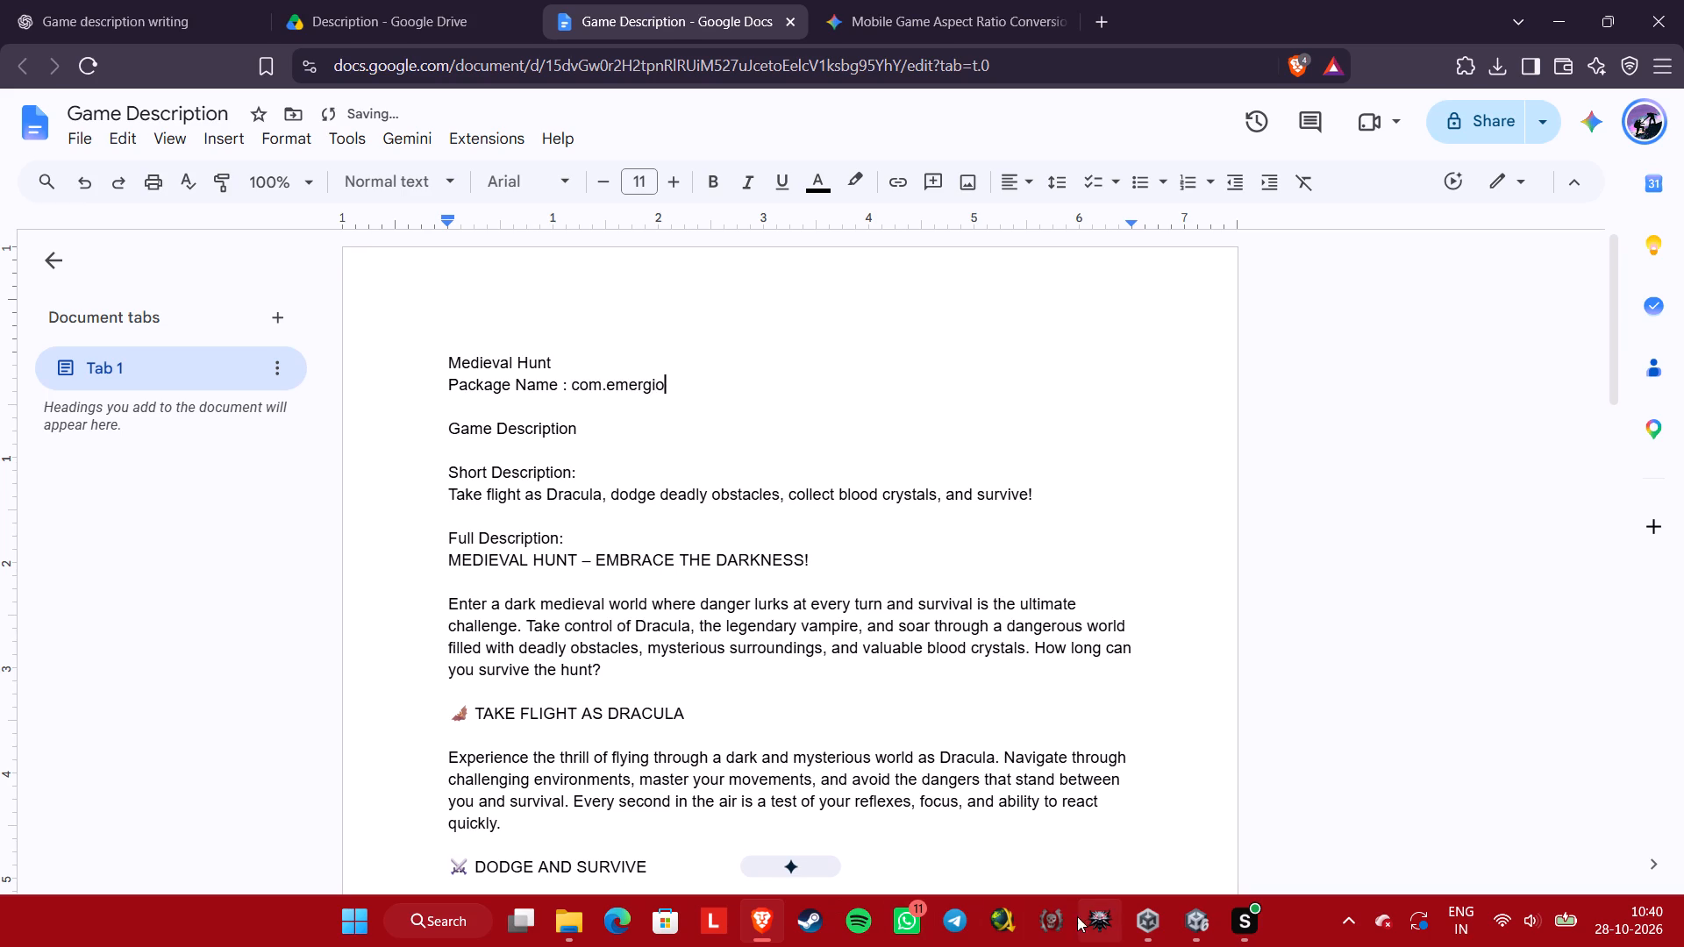
# Switch to the Unity editor and copy the Android package name from the Identification section of the Player settings.
pyautogui.click(1201, 925)
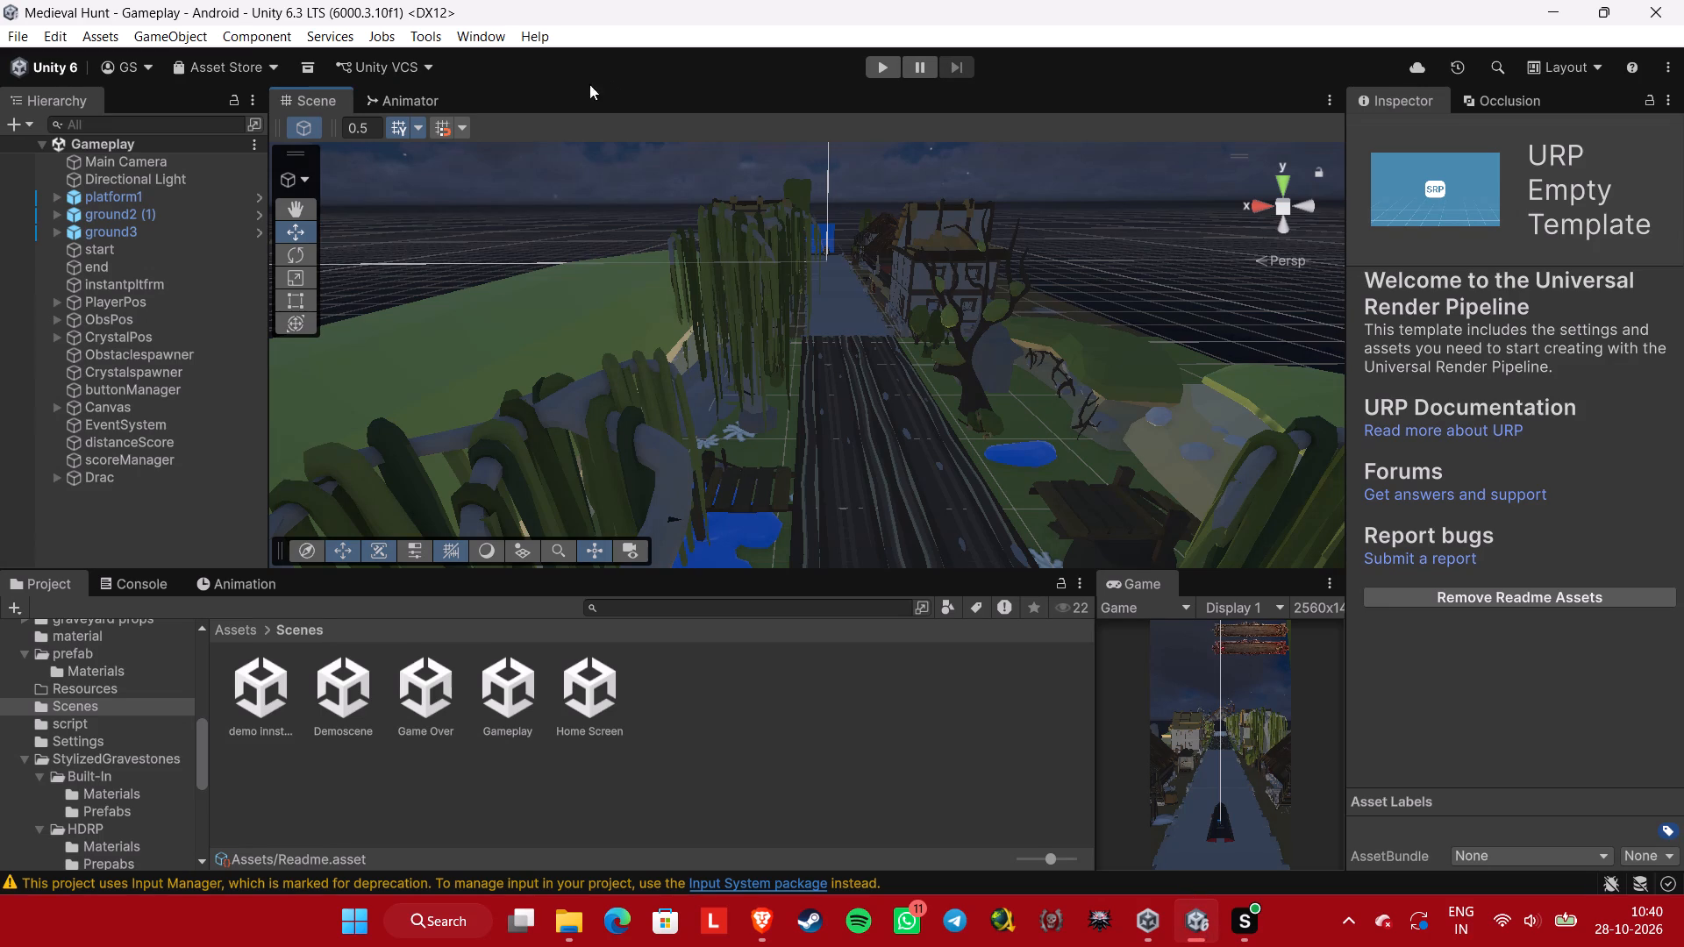
pyautogui.click(24, 39)
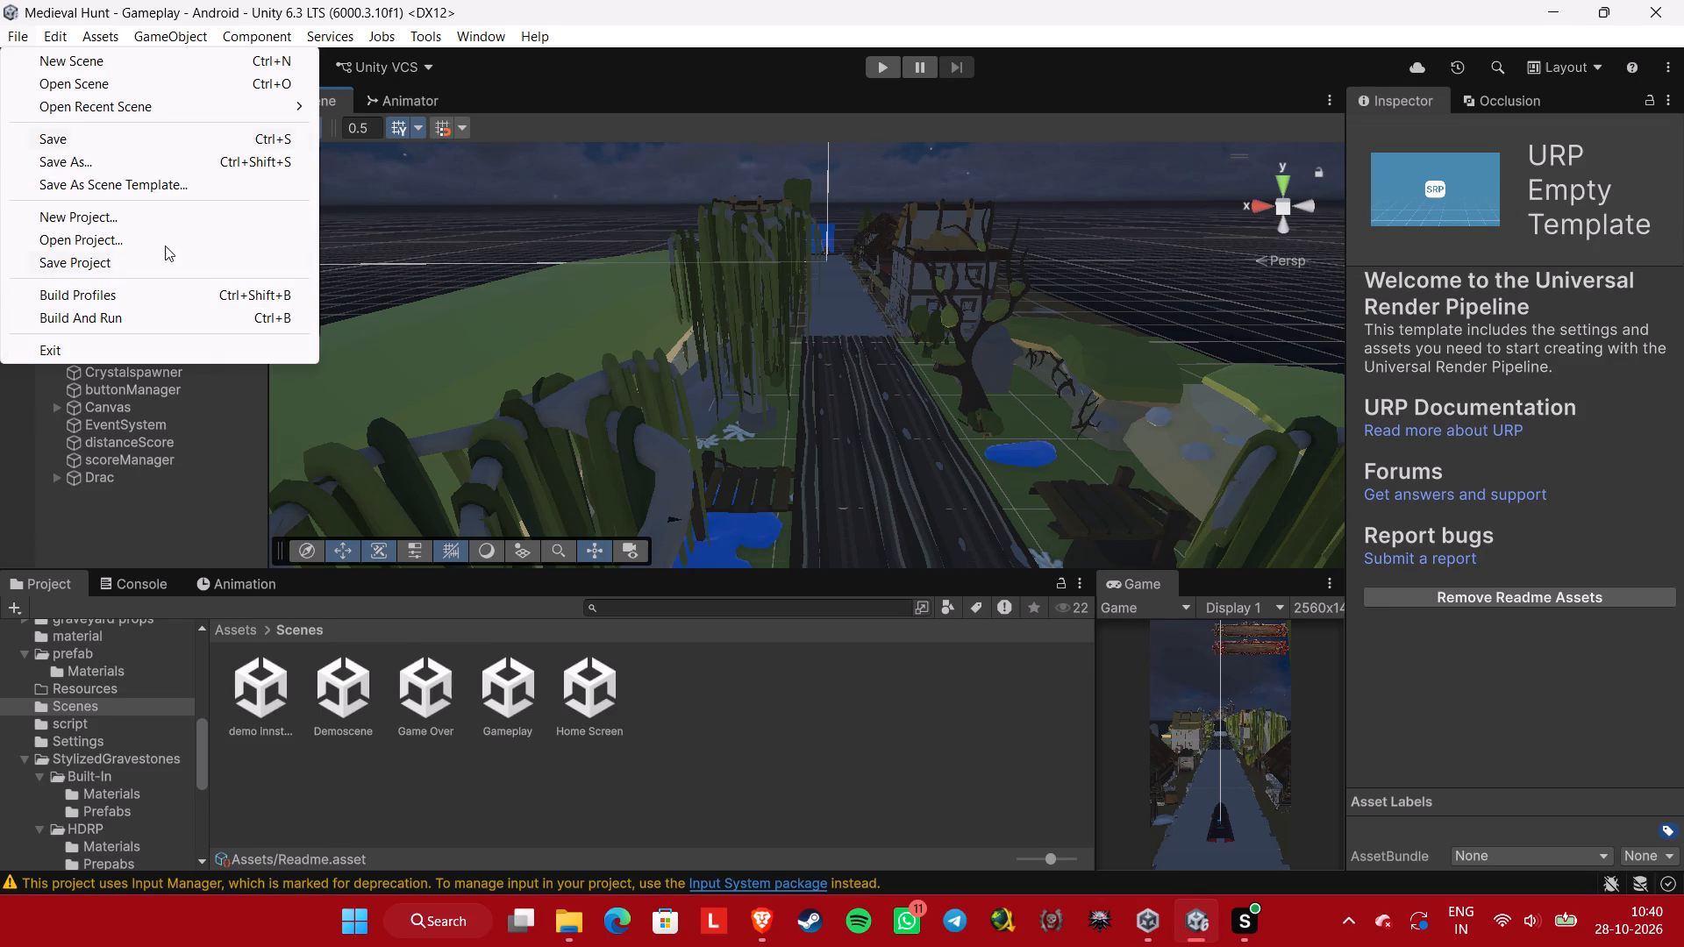
pyautogui.click(91, 298)
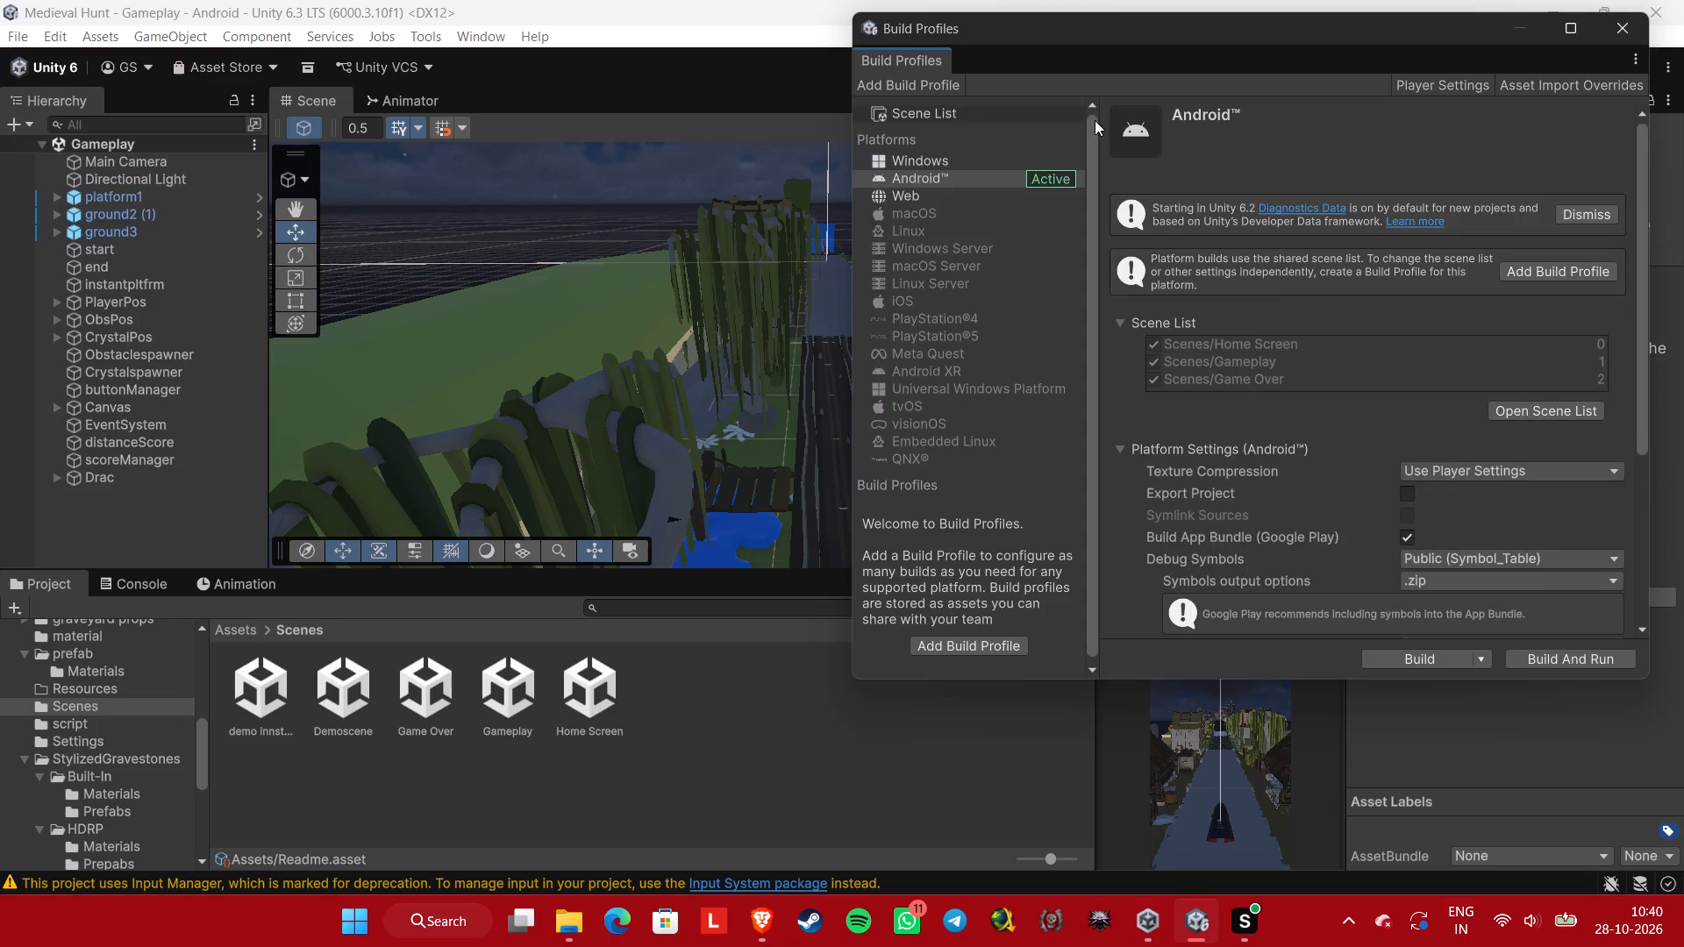
pyautogui.click(1458, 82)
pyautogui.scroll(-4, 801, 734)
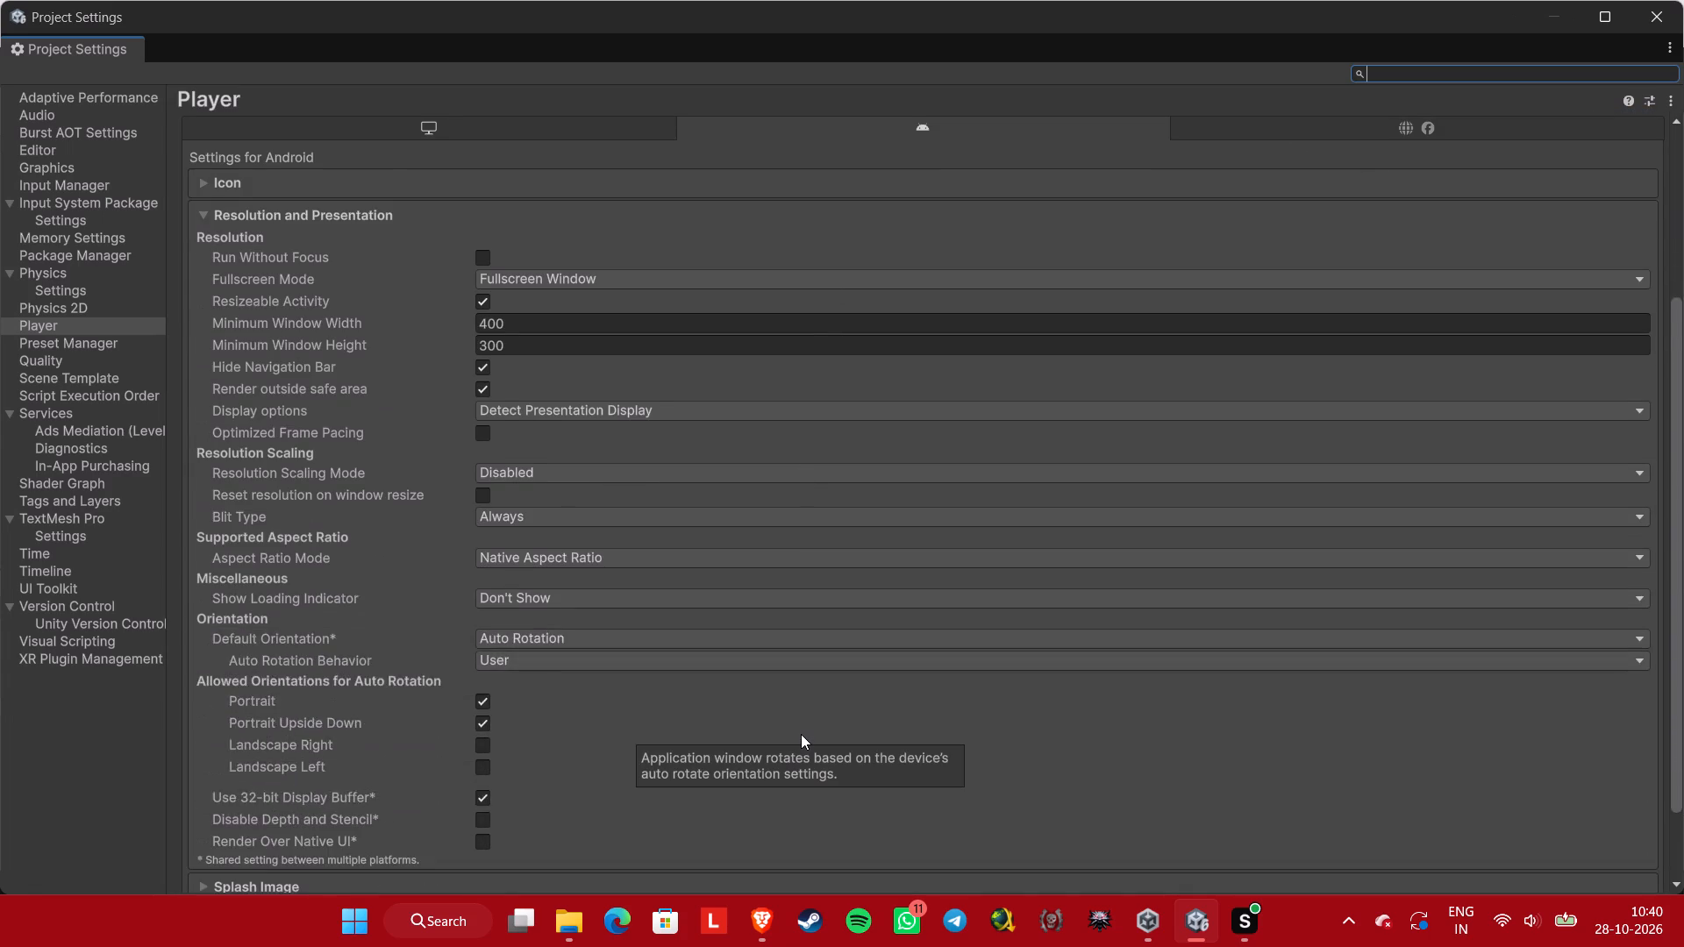
pyautogui.scroll(-5, 801, 734)
pyautogui.click(275, 831)
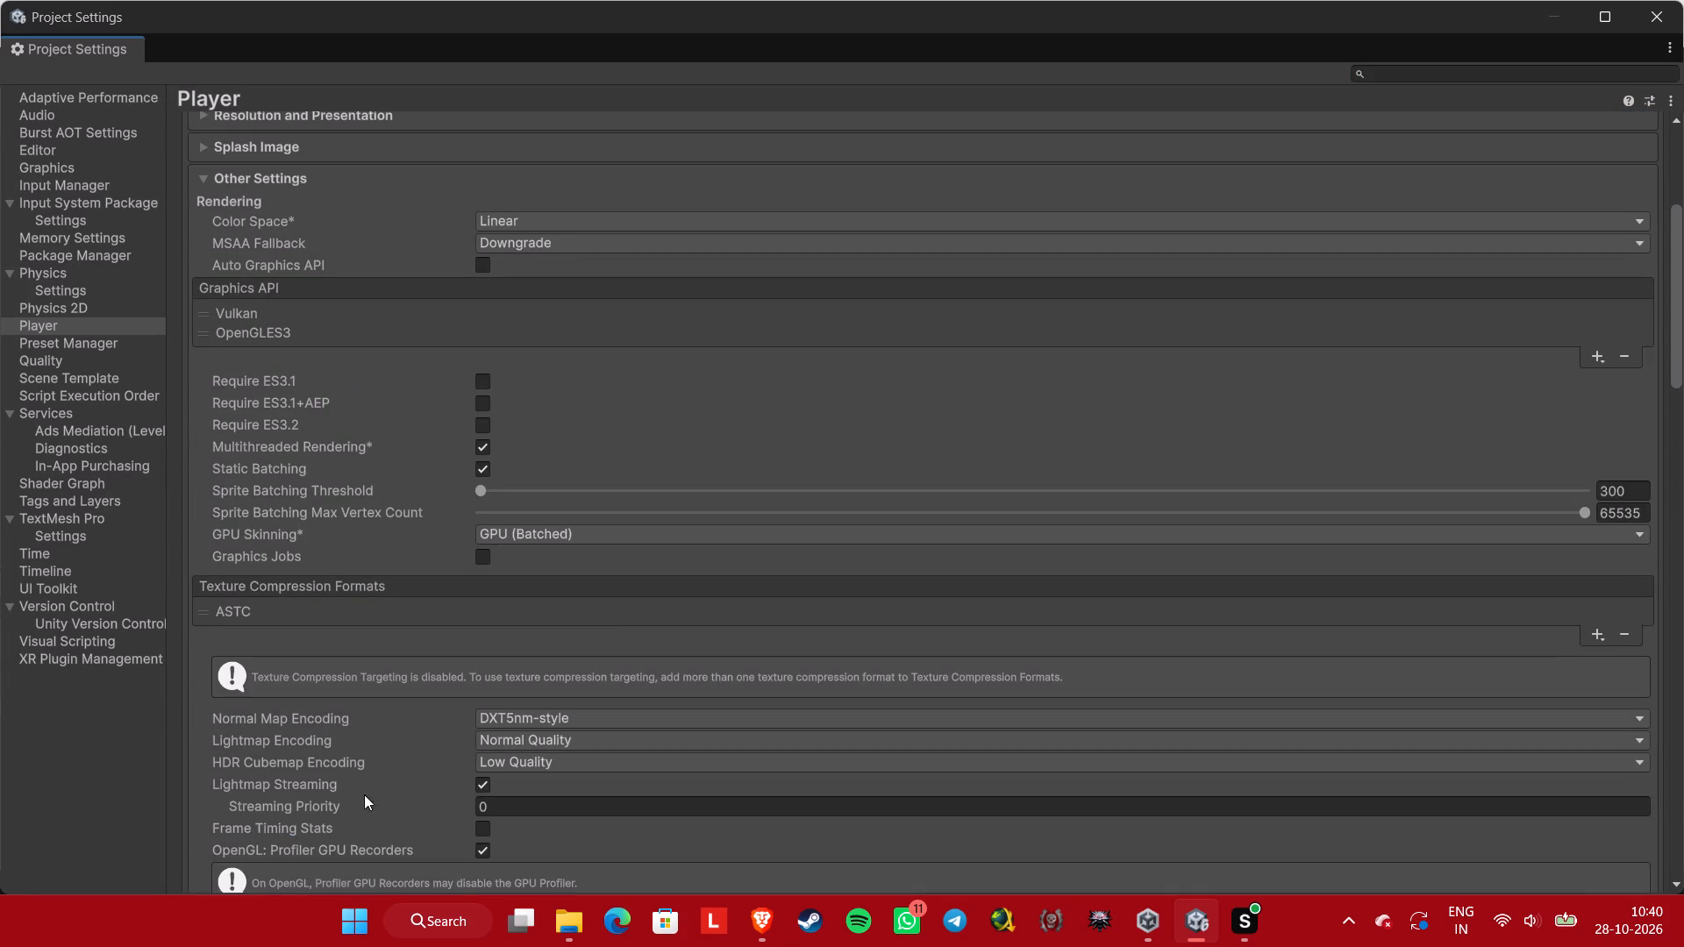
pyautogui.scroll(-11, 480, 789)
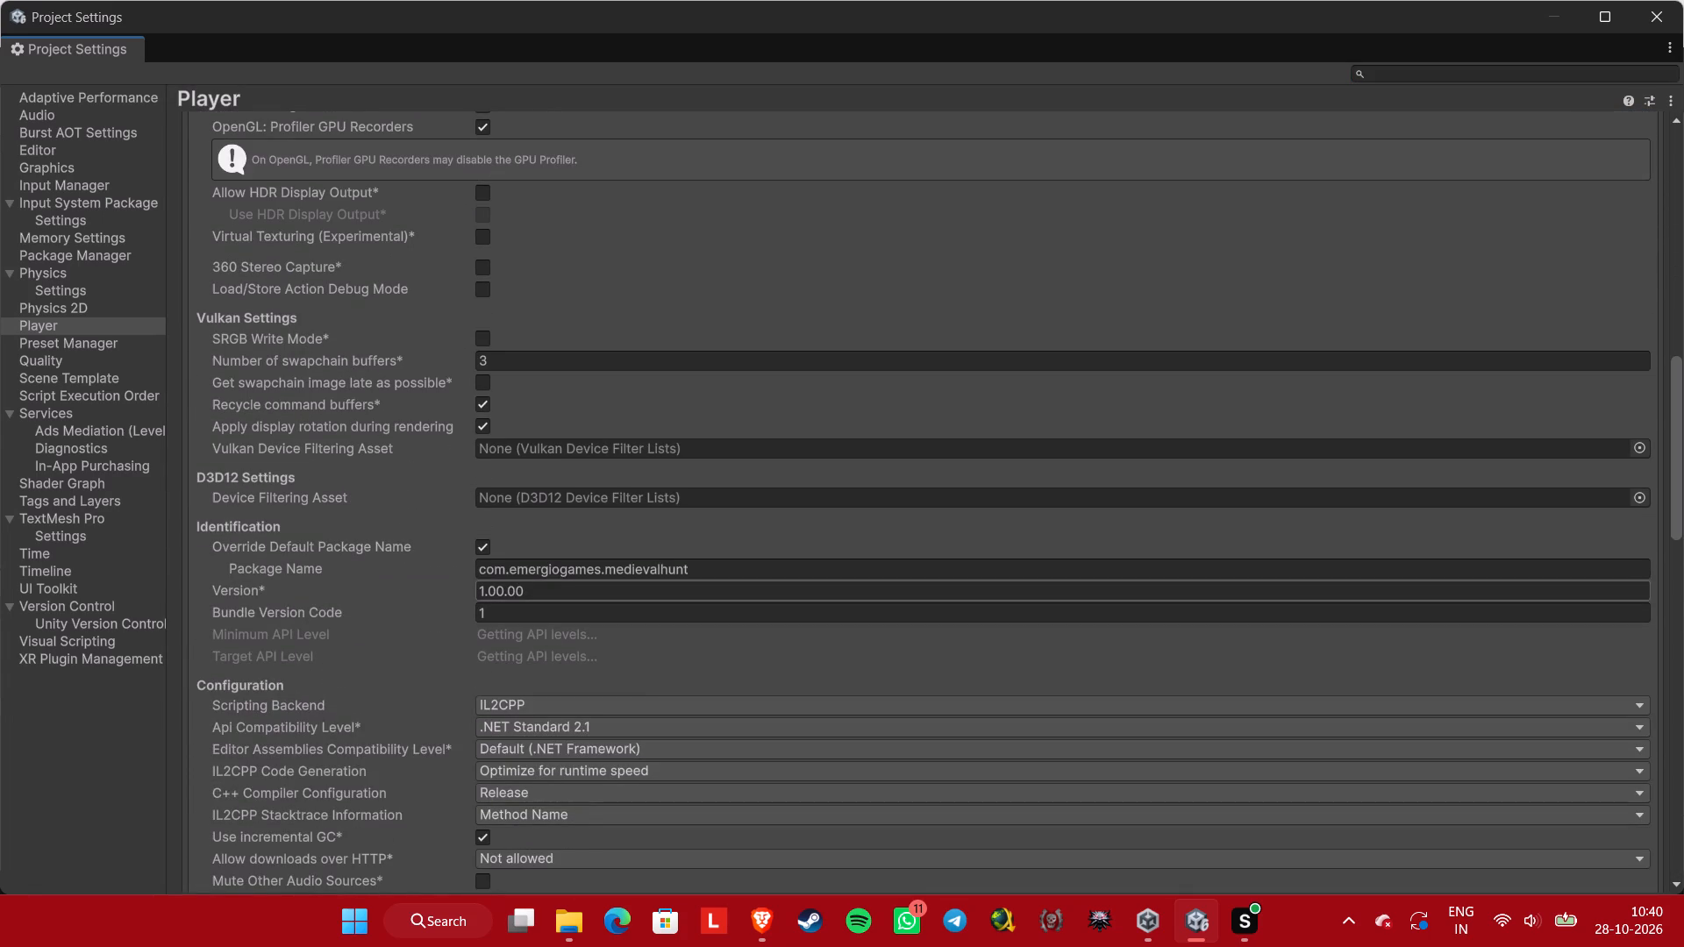
pyautogui.moveTo(719, 572); pyautogui.dragTo(430, 580)
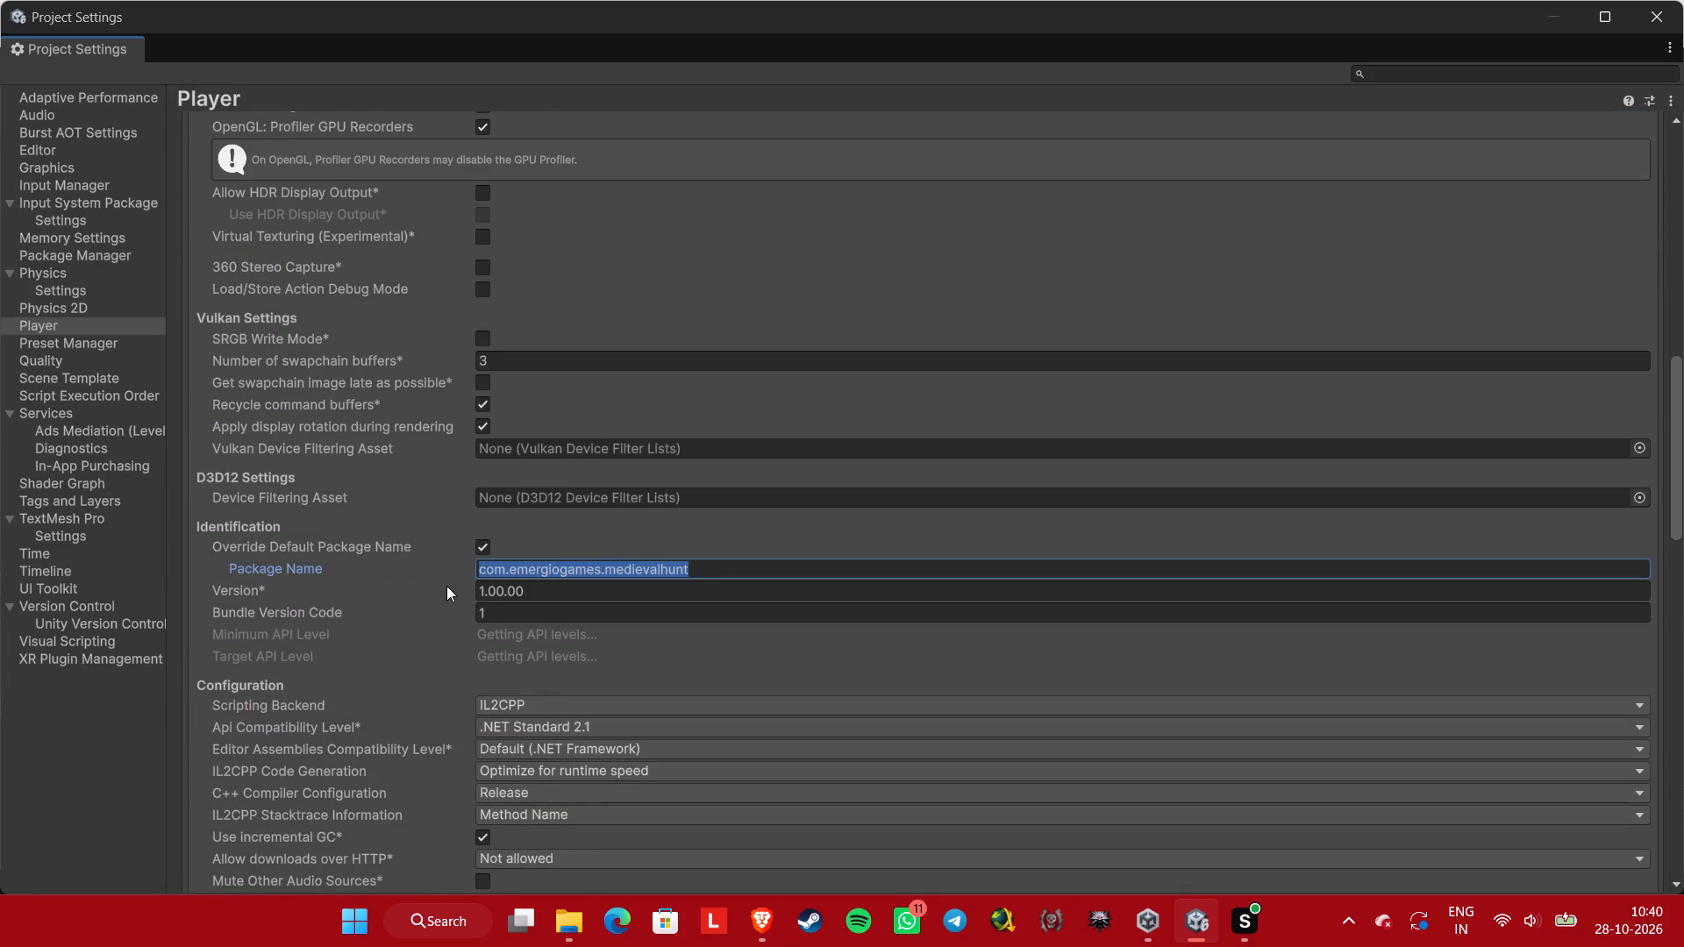
pyautogui.hotkey('ctrl', 'c')
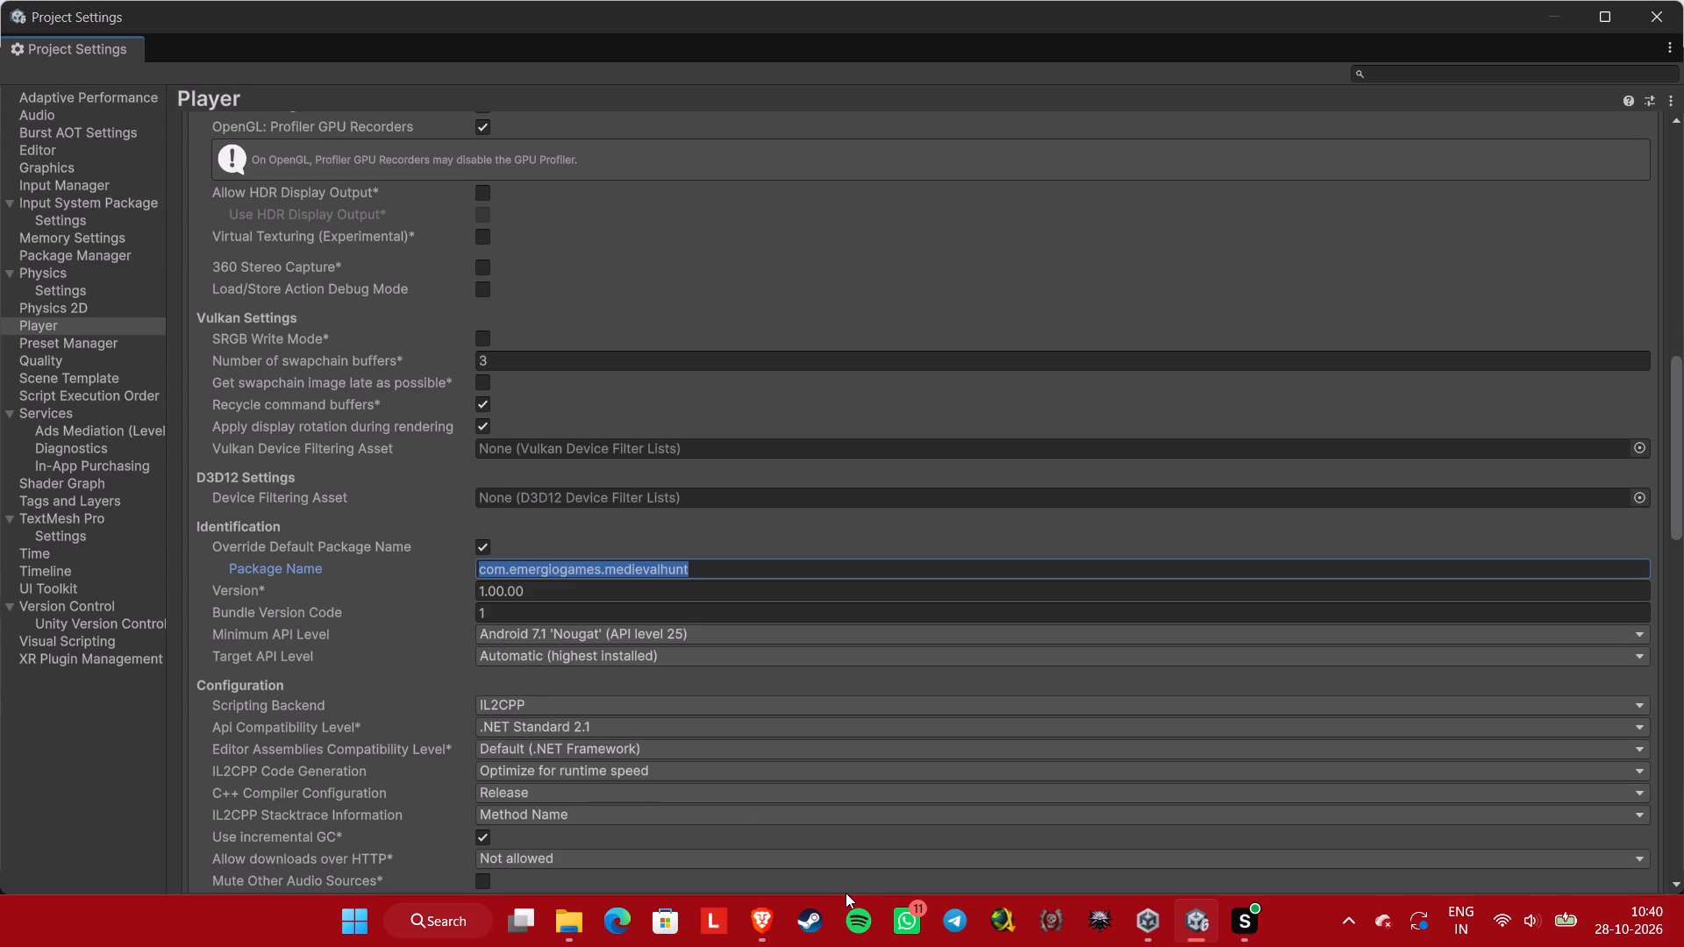
# Return to the Google Docs document and replace the partial package name with the copied "com.emergiogames.medievalhunt".
pyautogui.hotkey('alt', 'Tab')
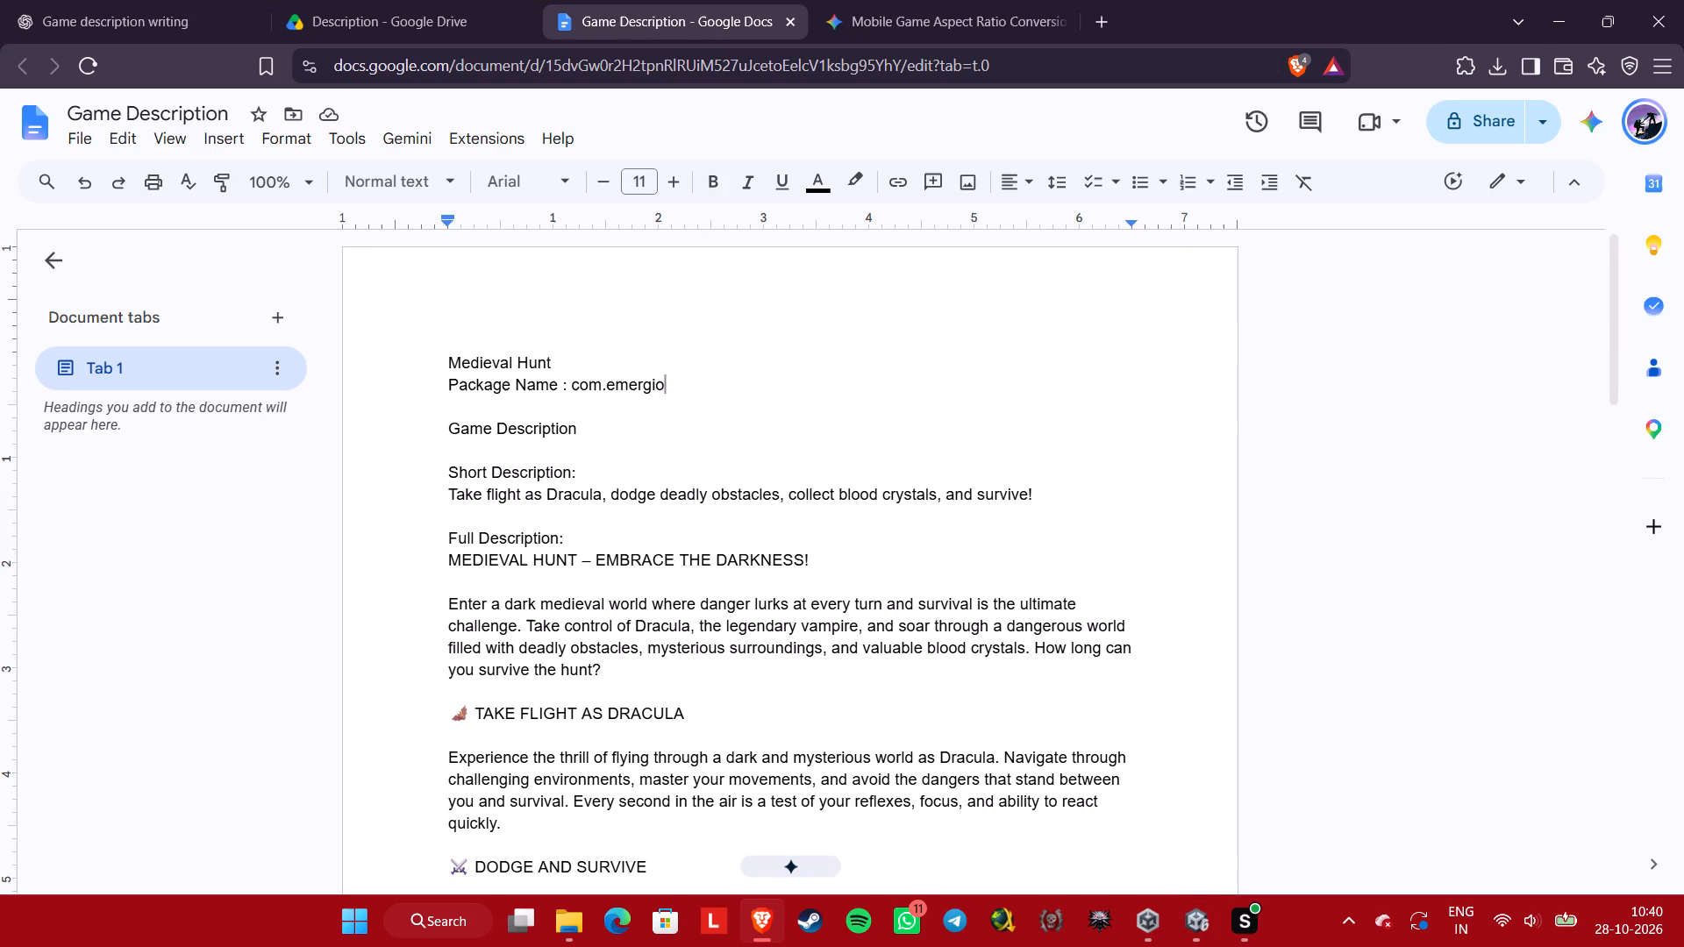
pyautogui.press('BackSpace')
pyautogui.press('BackSpace')
pyautogui.press('BackSpace')
pyautogui.press('BackSpace')
pyautogui.press('BackSpace')
pyautogui.press('BackSpace')
pyautogui.press('BackSpace')
pyautogui.press('BackSpace')
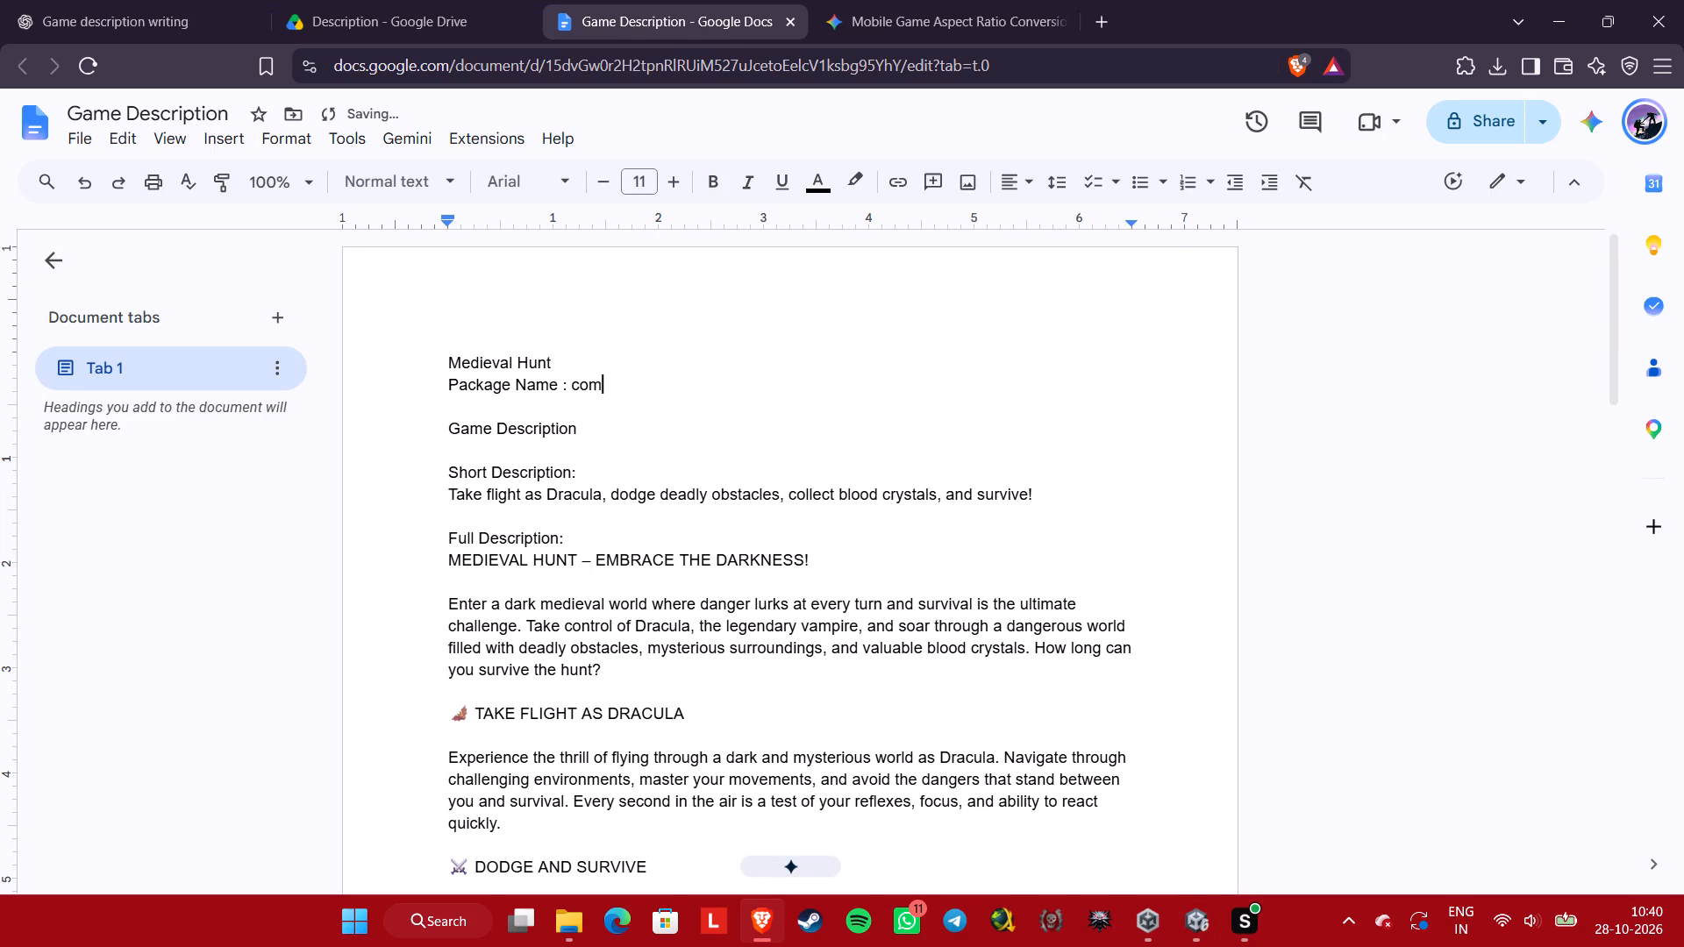
pyautogui.press('BackSpace')
pyautogui.press('BackSpace')
pyautogui.press('BackSpace')
pyautogui.hotkey('ctrl', 'v')
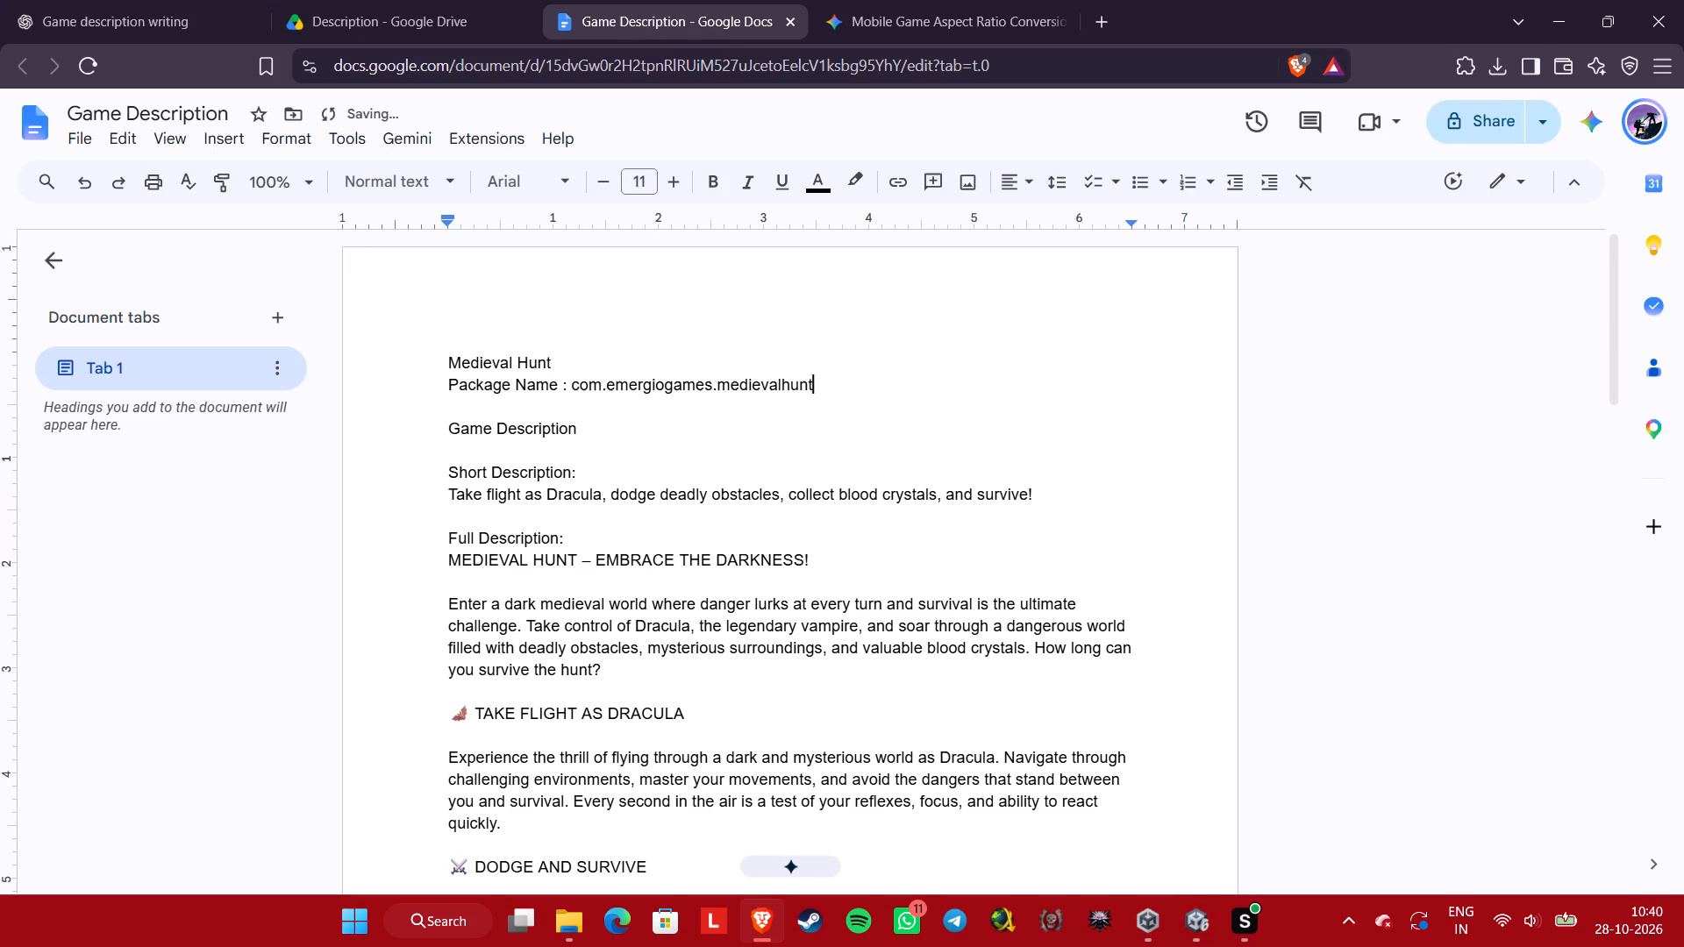
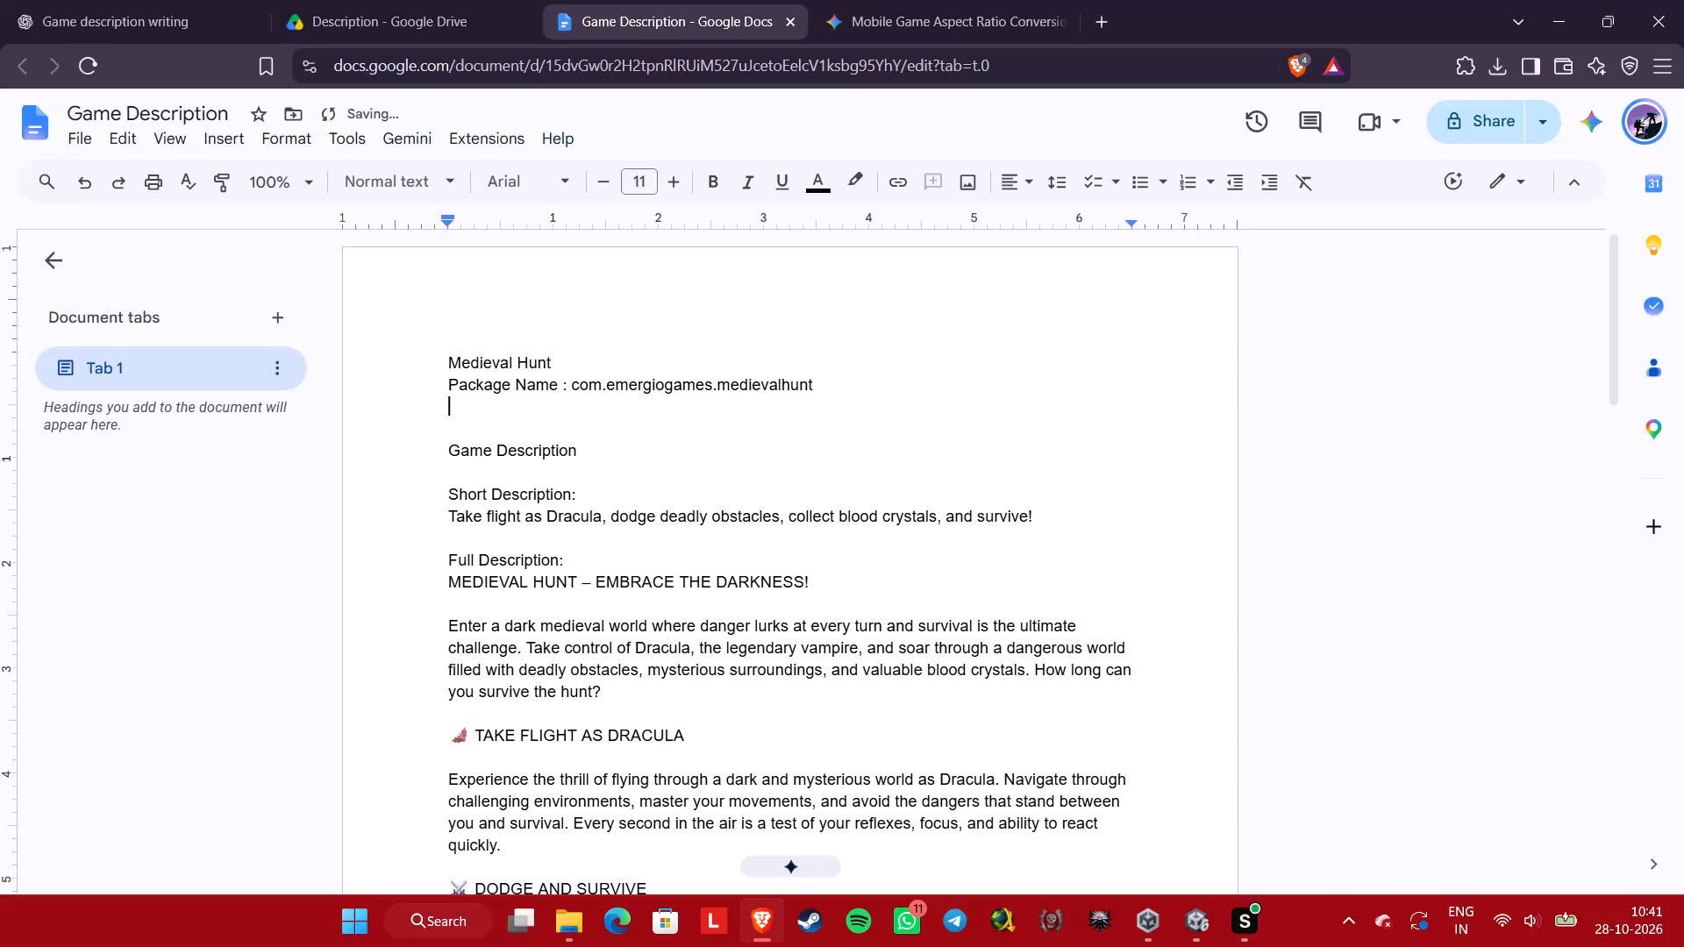
# Switch to the Unity editor and copy the Version value from the Identification section of the Player settings.
pyautogui.click(1193, 916)
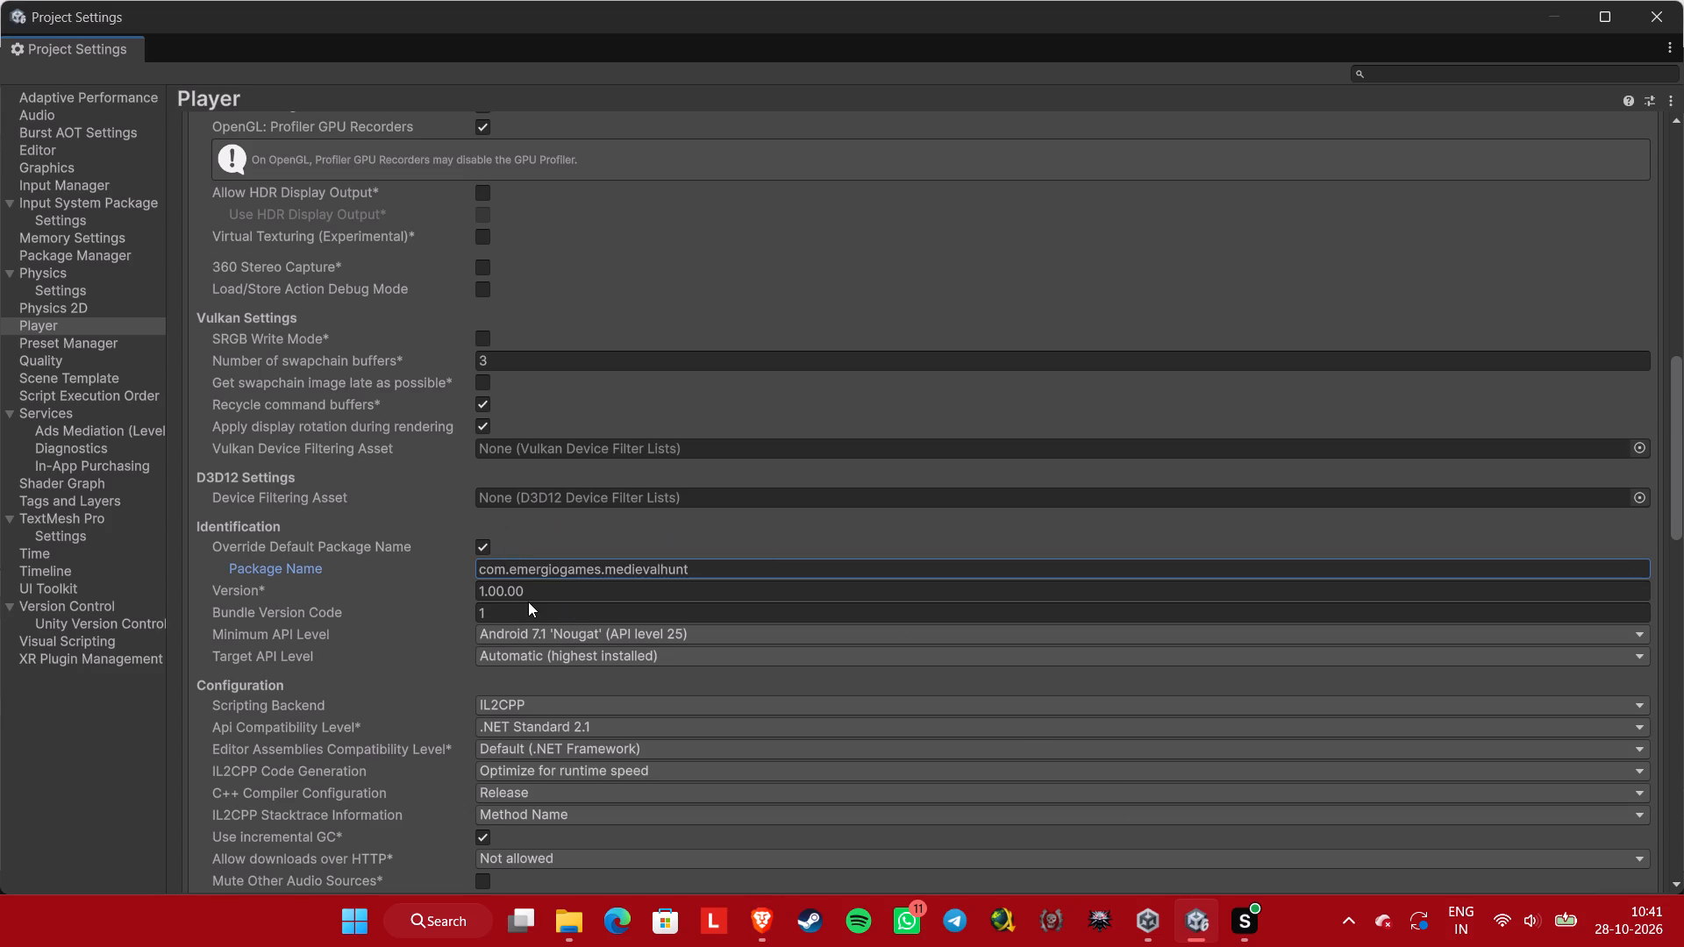
pyautogui.moveTo(538, 595); pyautogui.dragTo(495, 586)
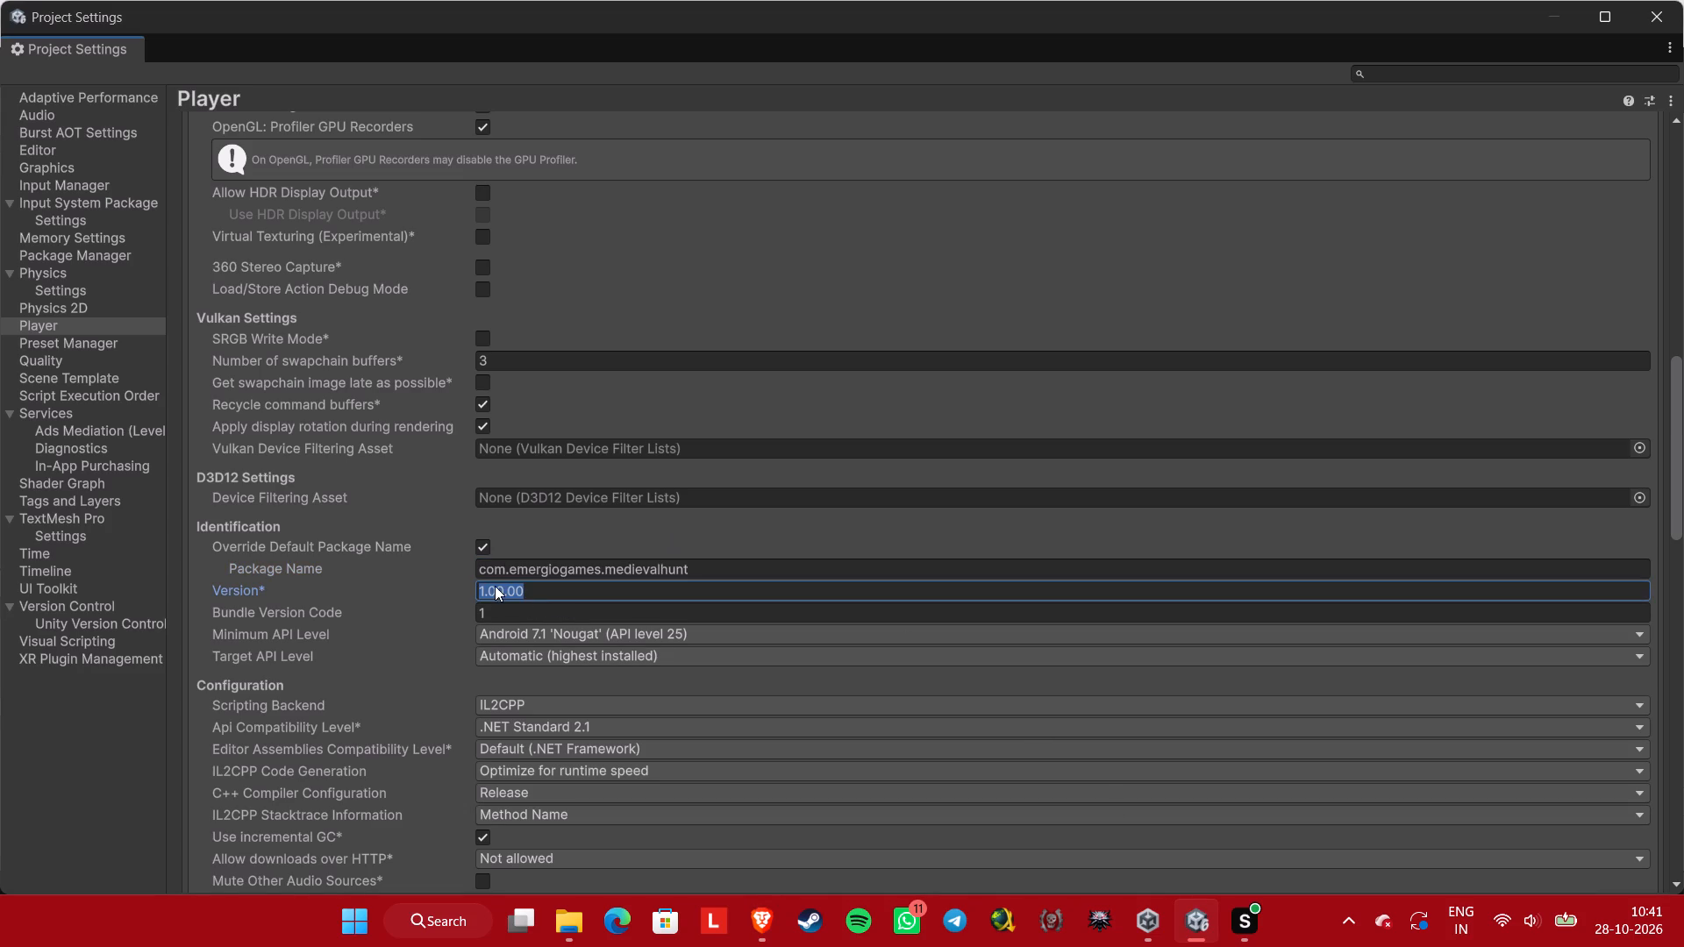
pyautogui.moveTo(495, 586); pyautogui.dragTo(492, 585)
pyautogui.hotkey('ctrl', 'c')
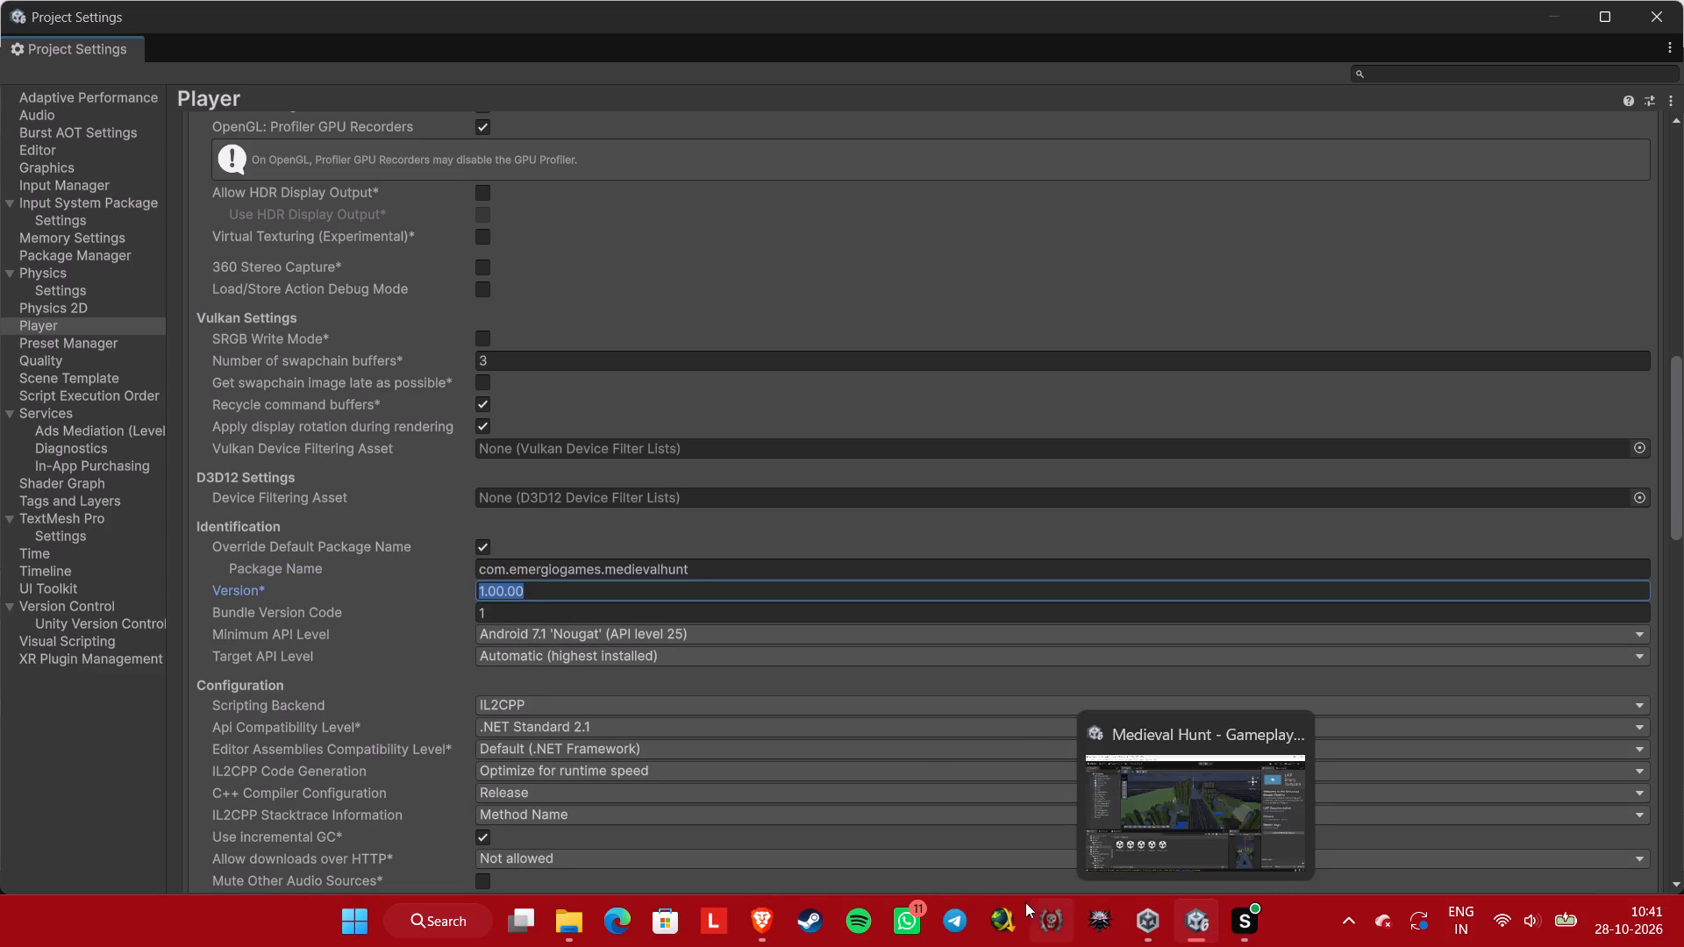
# Return to the Google Docs document and add the line "Version : 1.00.00" below Package Name, followed by a new line.
pyautogui.hotkey('alt', 'Tab')
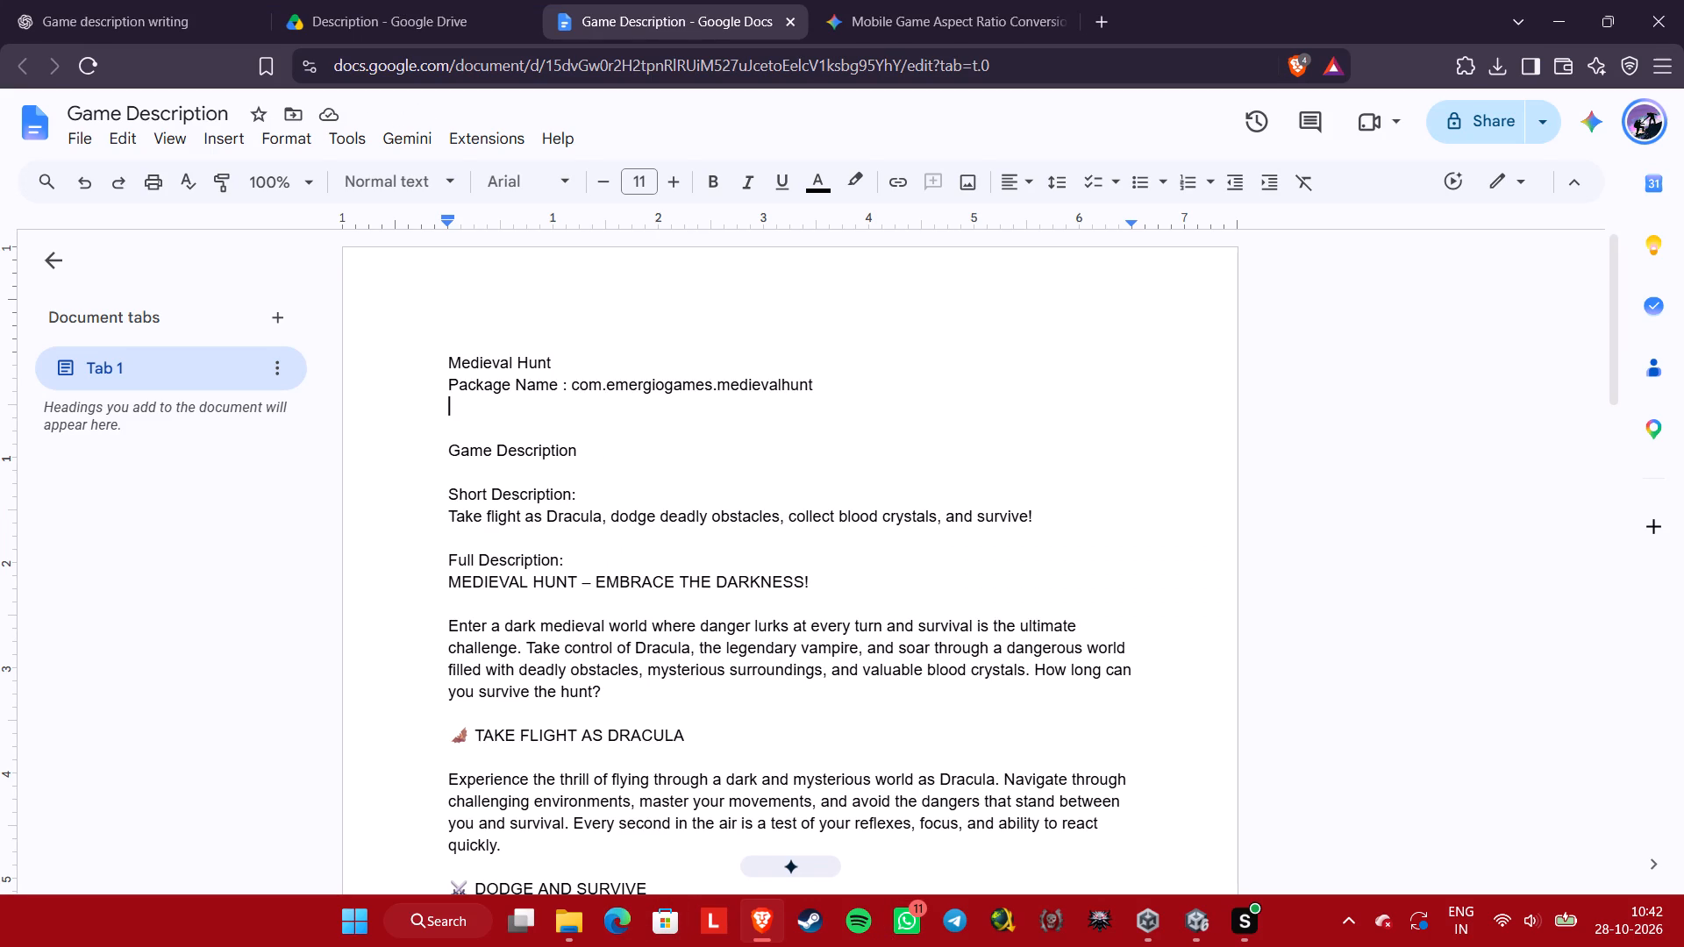
pyautogui.write('Version')
pyautogui.press('space')
pyautogui.write(':')
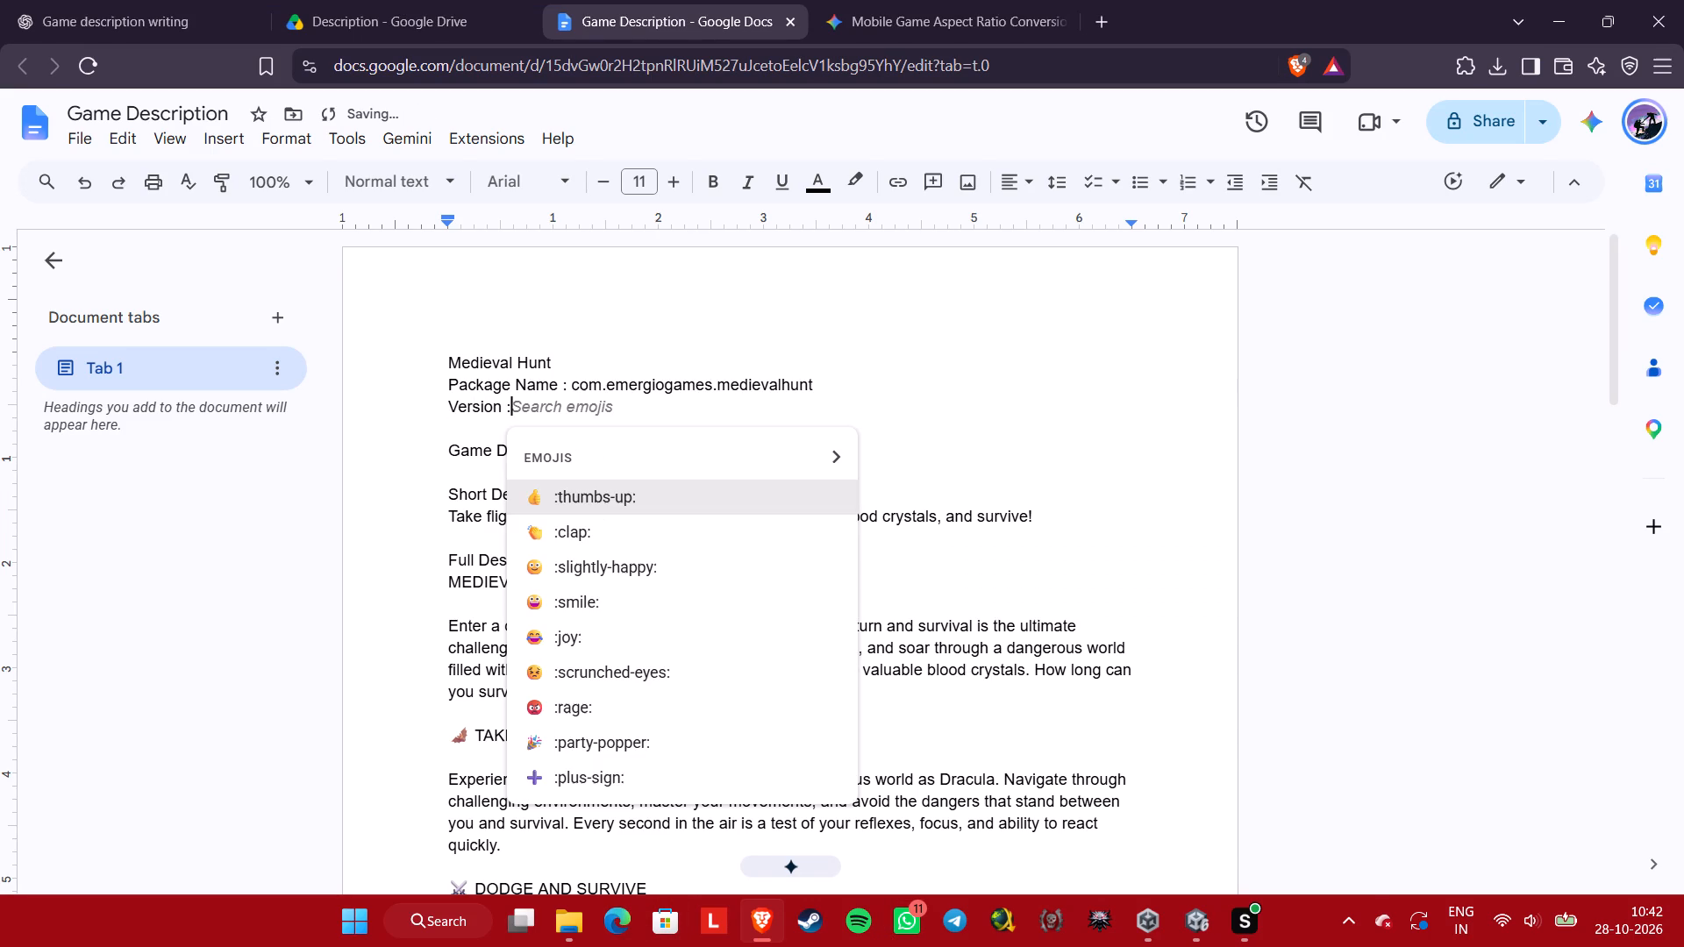
pyautogui.press('space')
pyautogui.hotkey('ctrl', 'v')
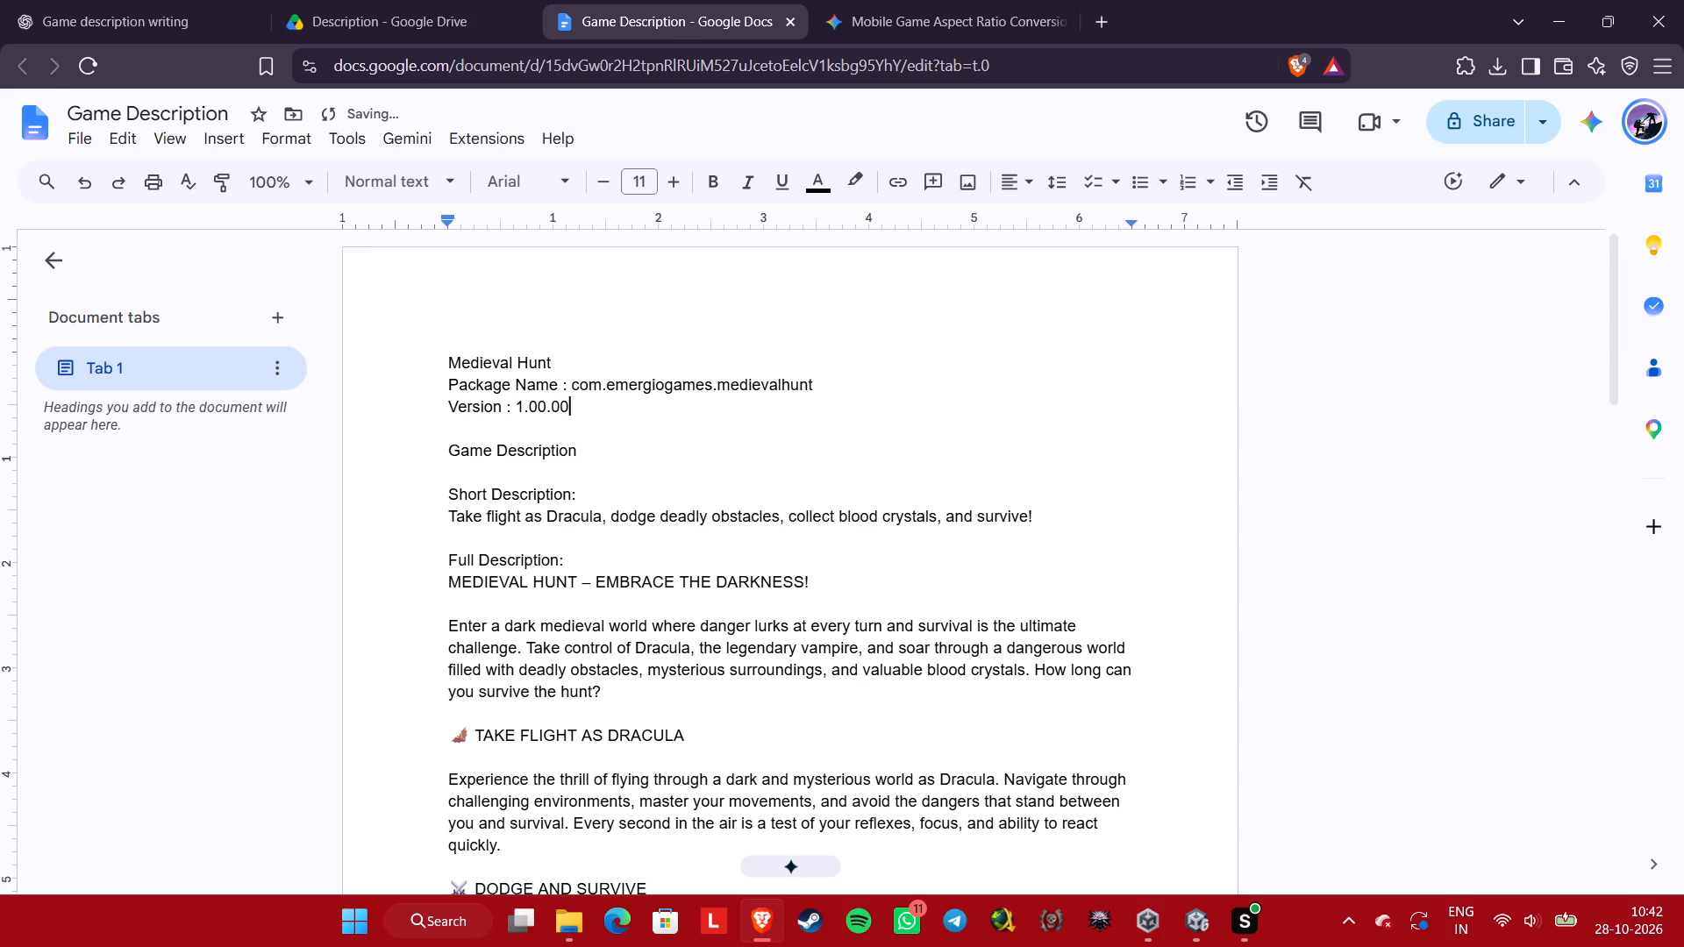
pyautogui.press('Return')
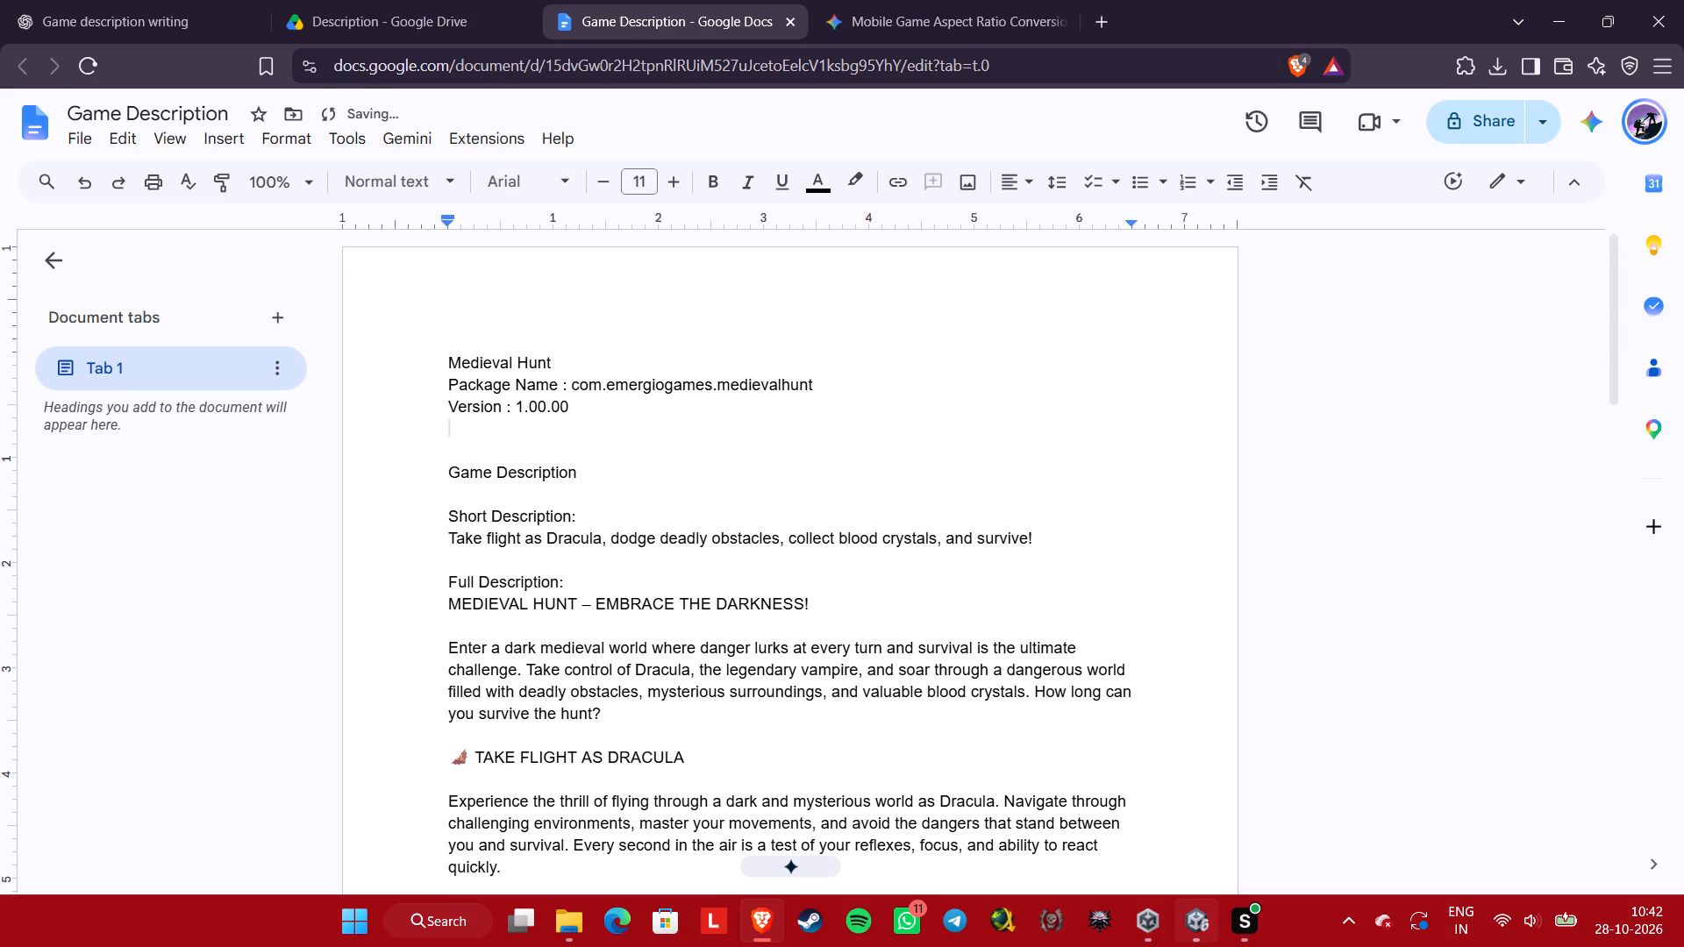
# Switch to Unity, check the Bundle Version Code in the Player settings, and close the Project Settings window.
pyautogui.click(1204, 921)
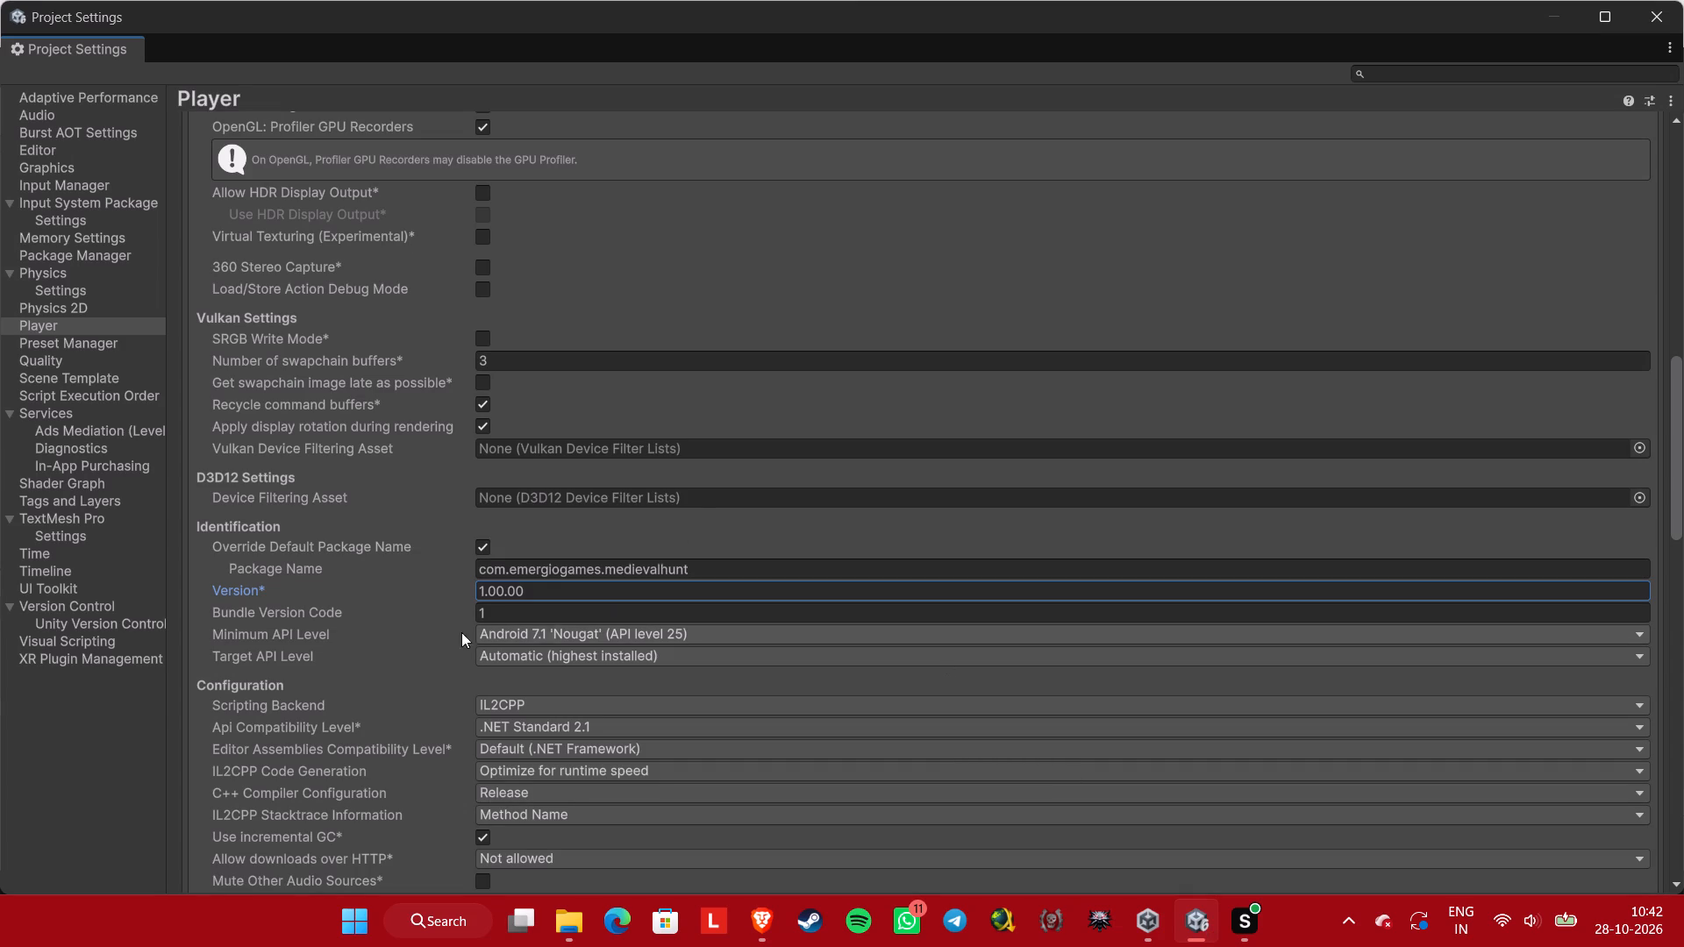
pyautogui.moveTo(506, 616); pyautogui.dragTo(466, 616)
pyautogui.moveTo(339, 609); pyautogui.dragTo(142, 609)
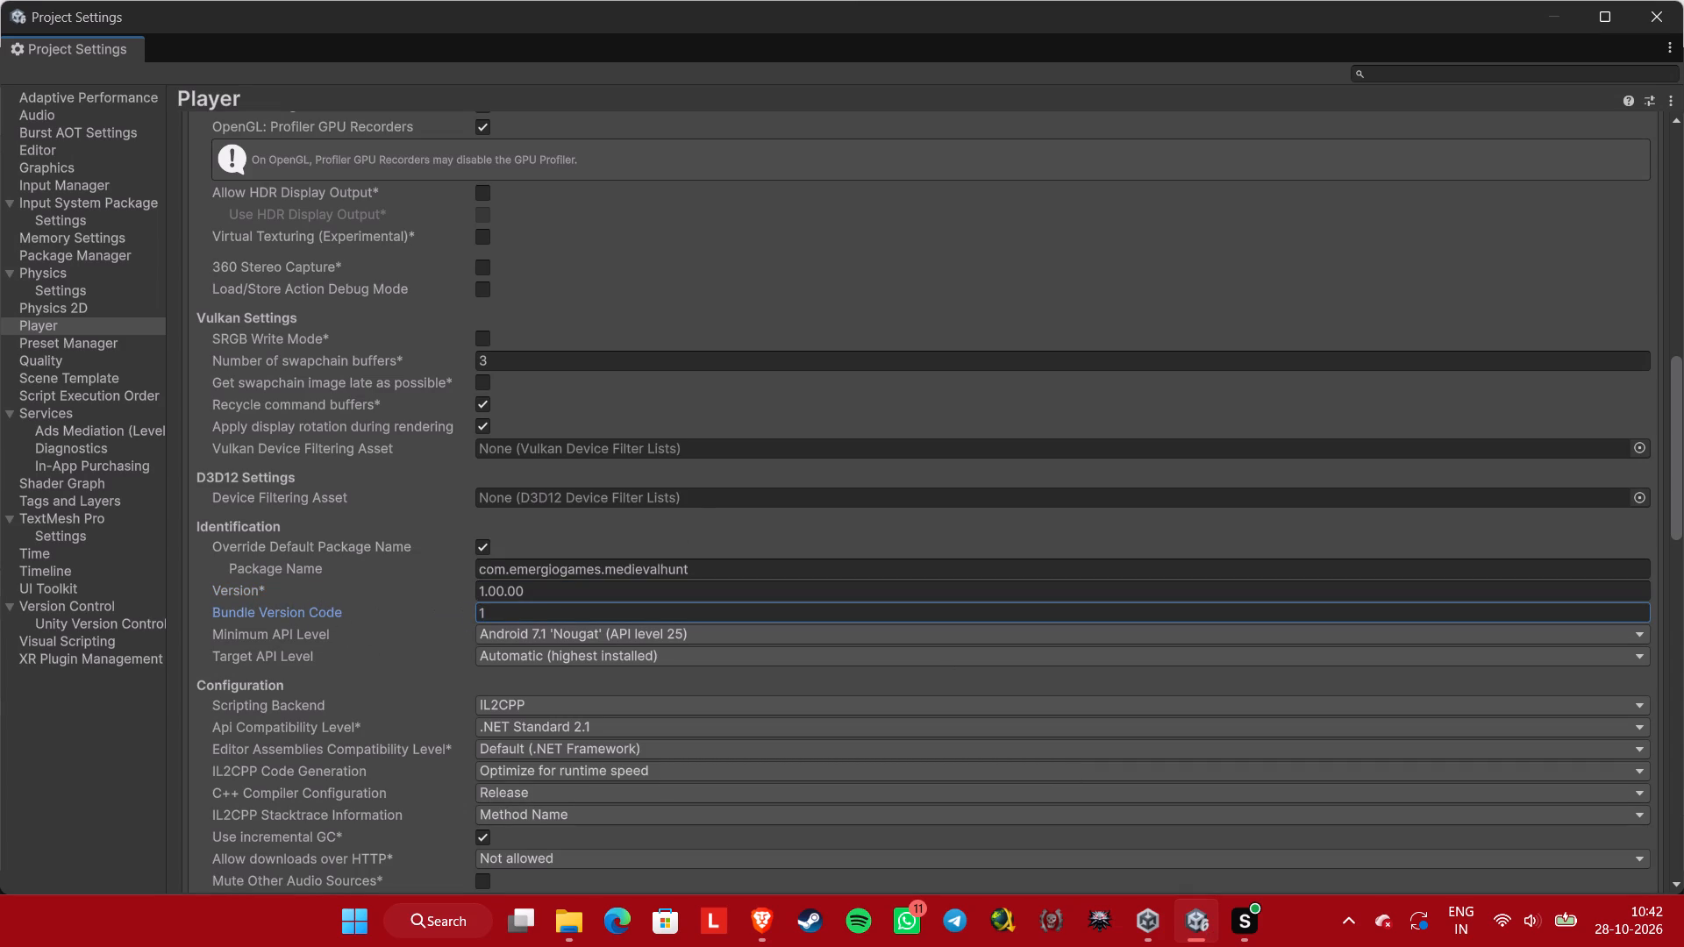
pyautogui.click(497, 611)
pyautogui.click(1661, 22)
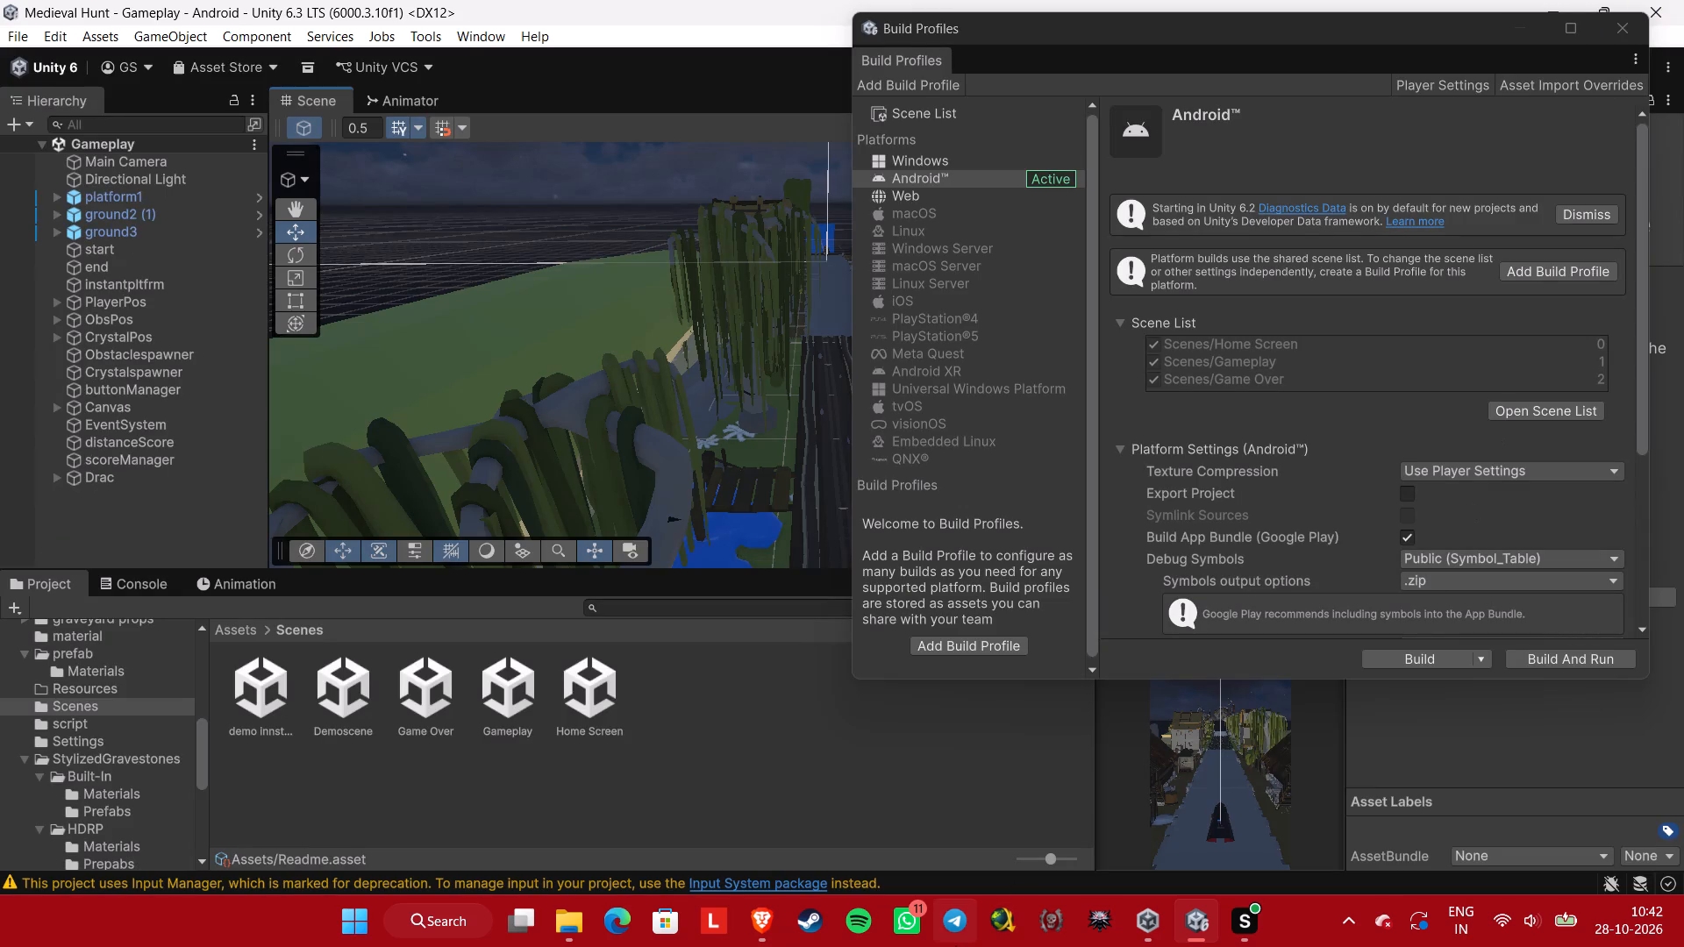
# Return to the Google Docs document, add the line "Bundle Version Code : 1" below the Version line, and save.
pyautogui.click(767, 936)
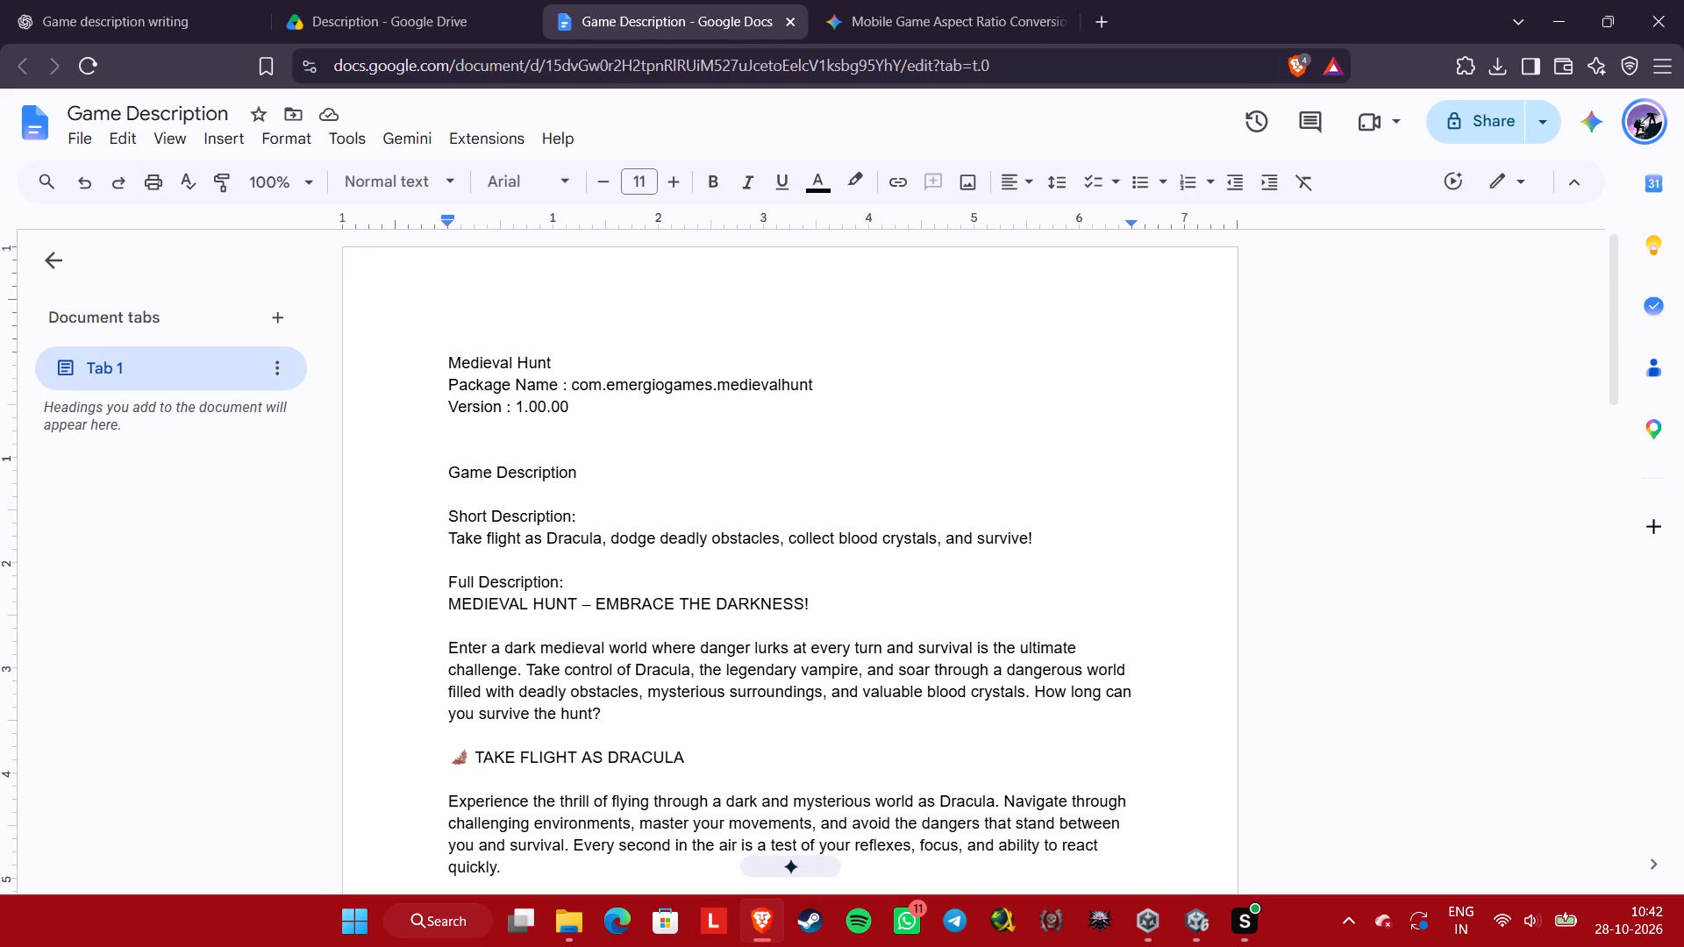
pyautogui.write('Bundle')
pyautogui.press('space')
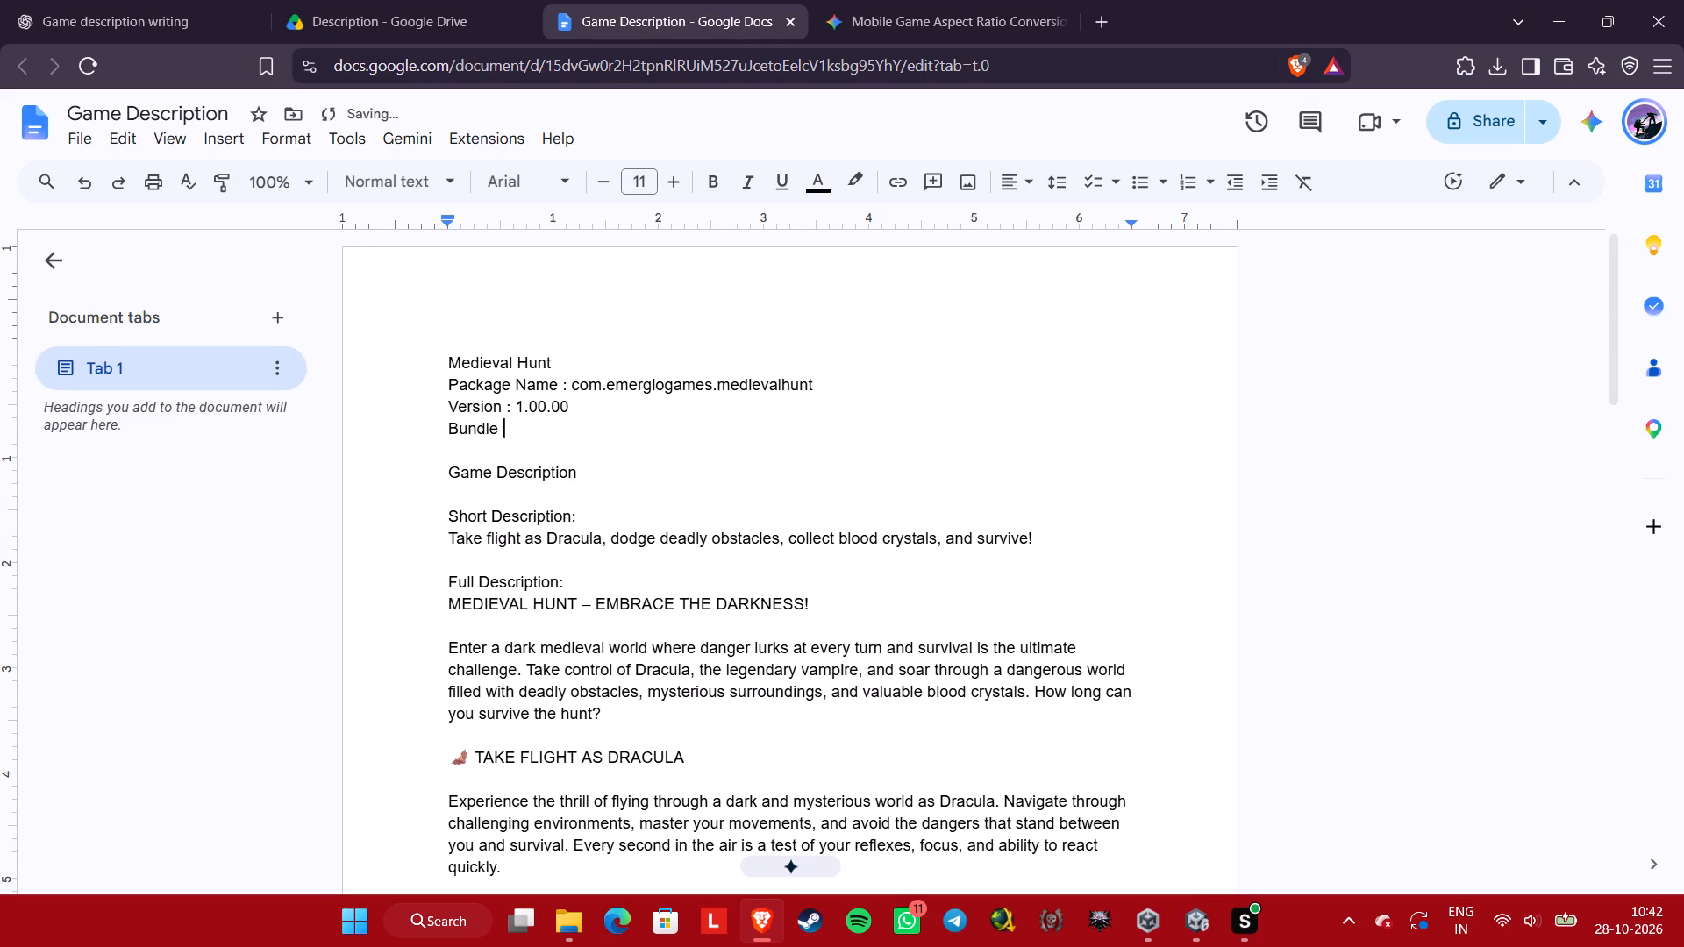
pyautogui.hotkey('shift', 'v')
pyautogui.write('ersion Co')
pyautogui.write('de')
pyautogui.press('space')
pyautogui.hotkey('shift', ':')
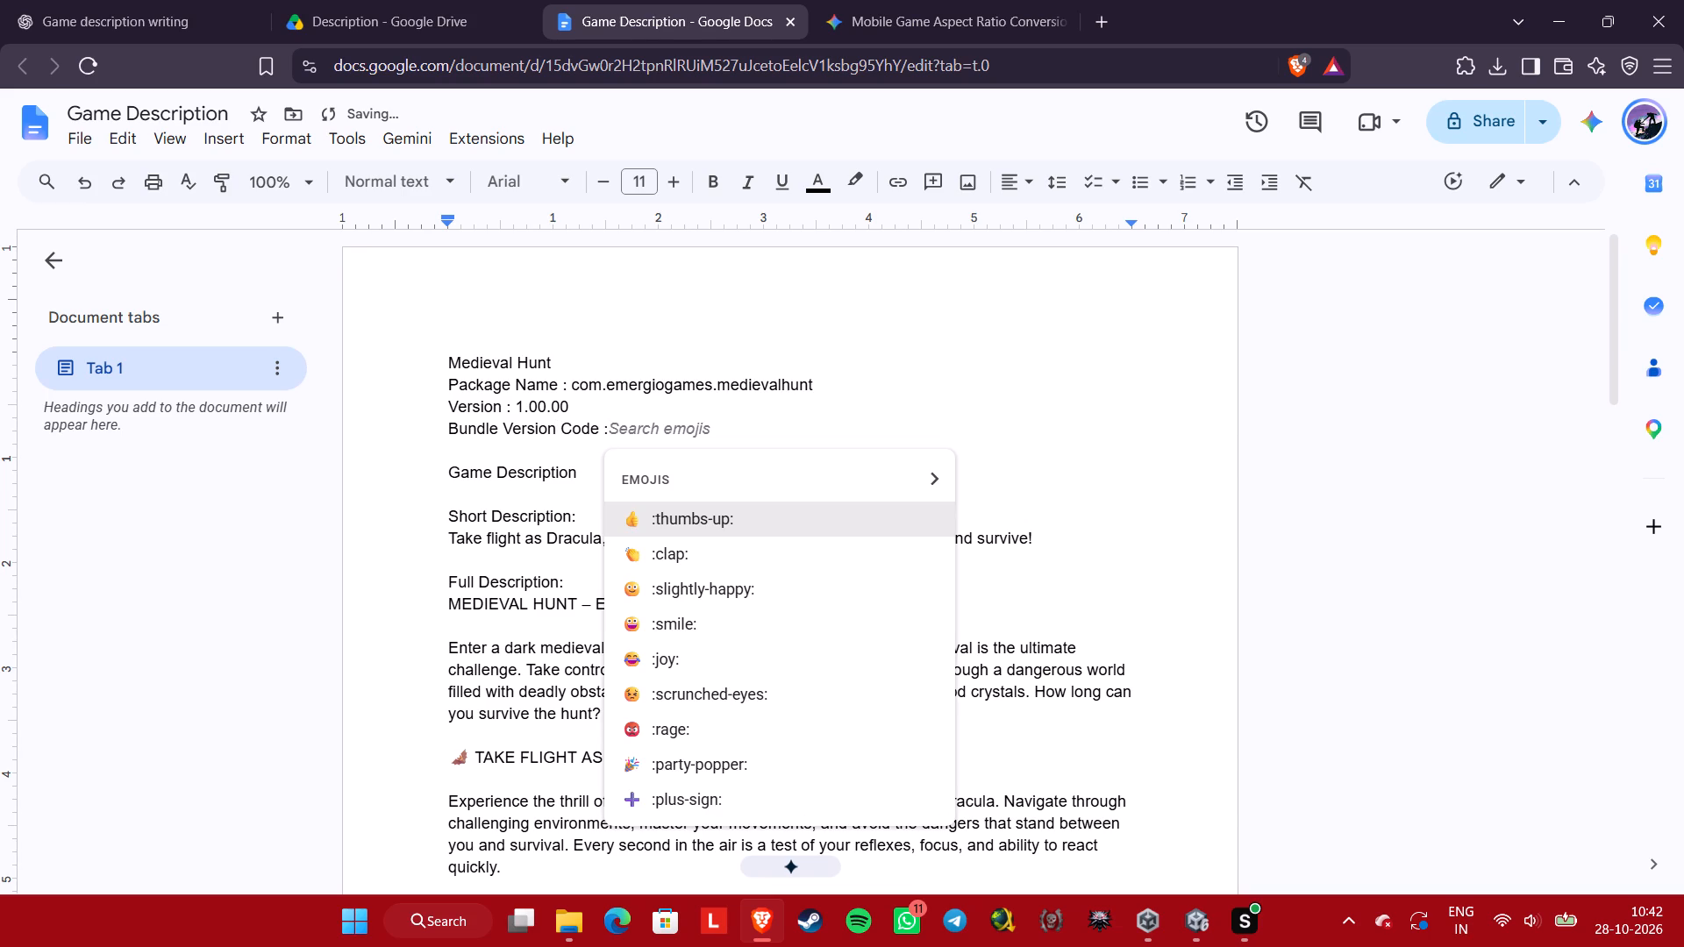
pyautogui.press('space')
pyautogui.write('1')
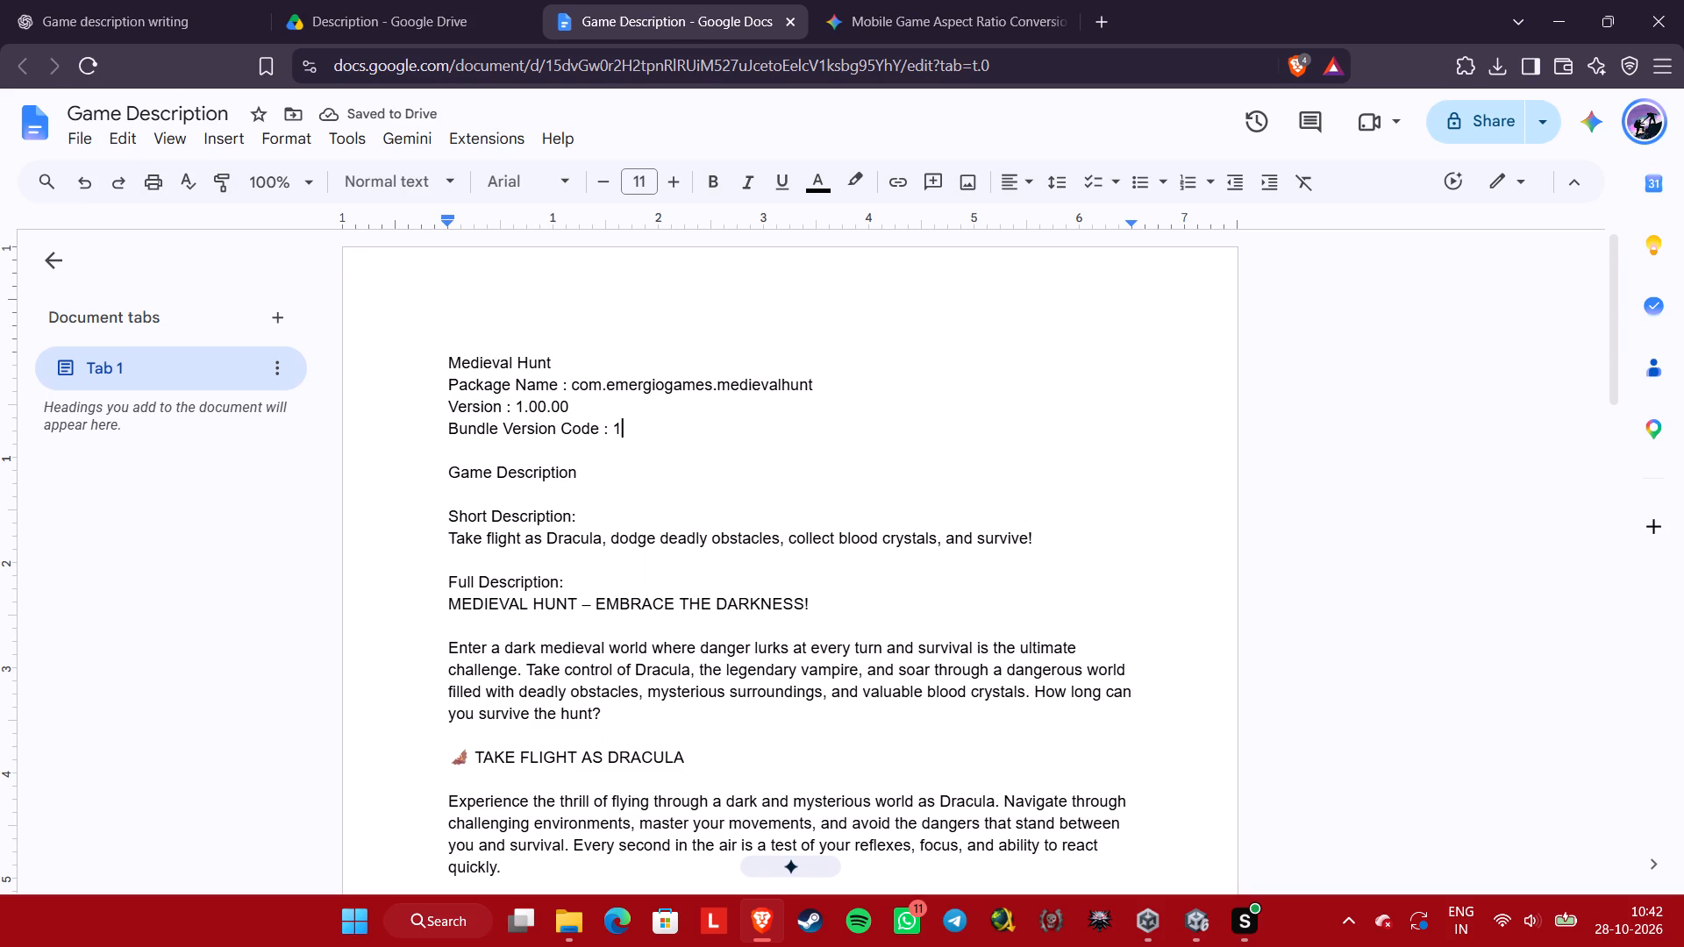
pyautogui.hotkey('ctrl', 's')
pyautogui.hotkey('ctrl', 's')
pyautogui.hotkey('ctrl', 's')
pyautogui.hotkey('ctrl', 's')
pyautogui.hotkey('ctrl', 's')
# Close the Game Description.txt preview in Google Drive, open the Game Description document to check its header lines, and close it again.
pyautogui.click(353, 0)
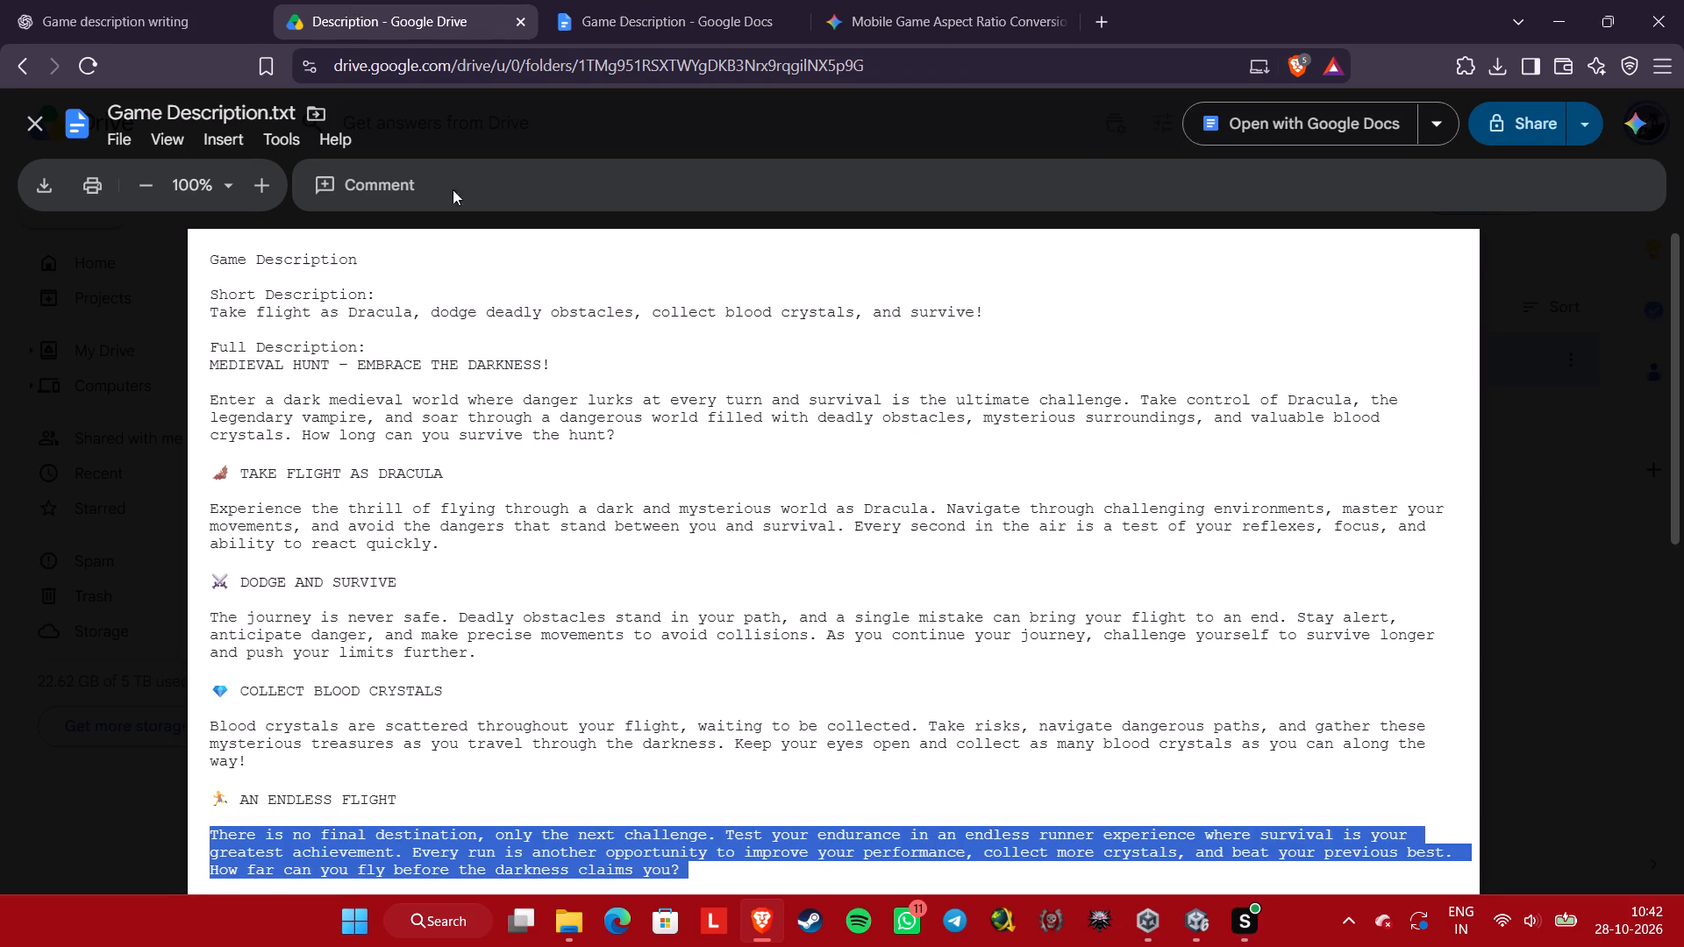
pyautogui.click(581, 433)
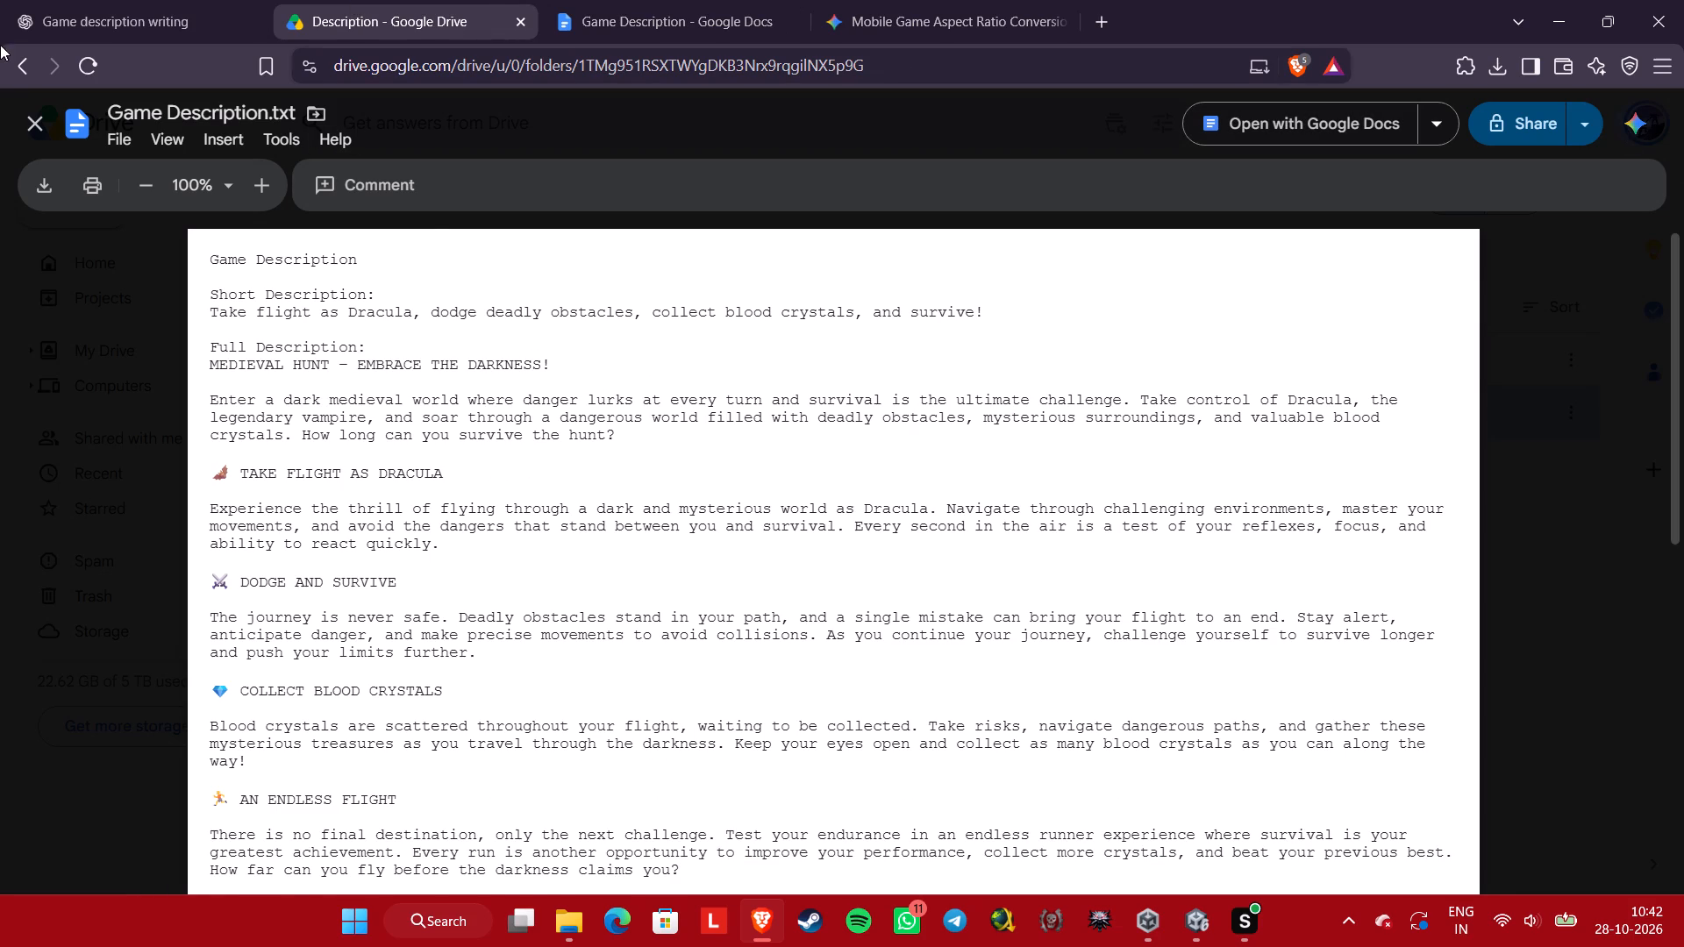
pyautogui.click(46, 124)
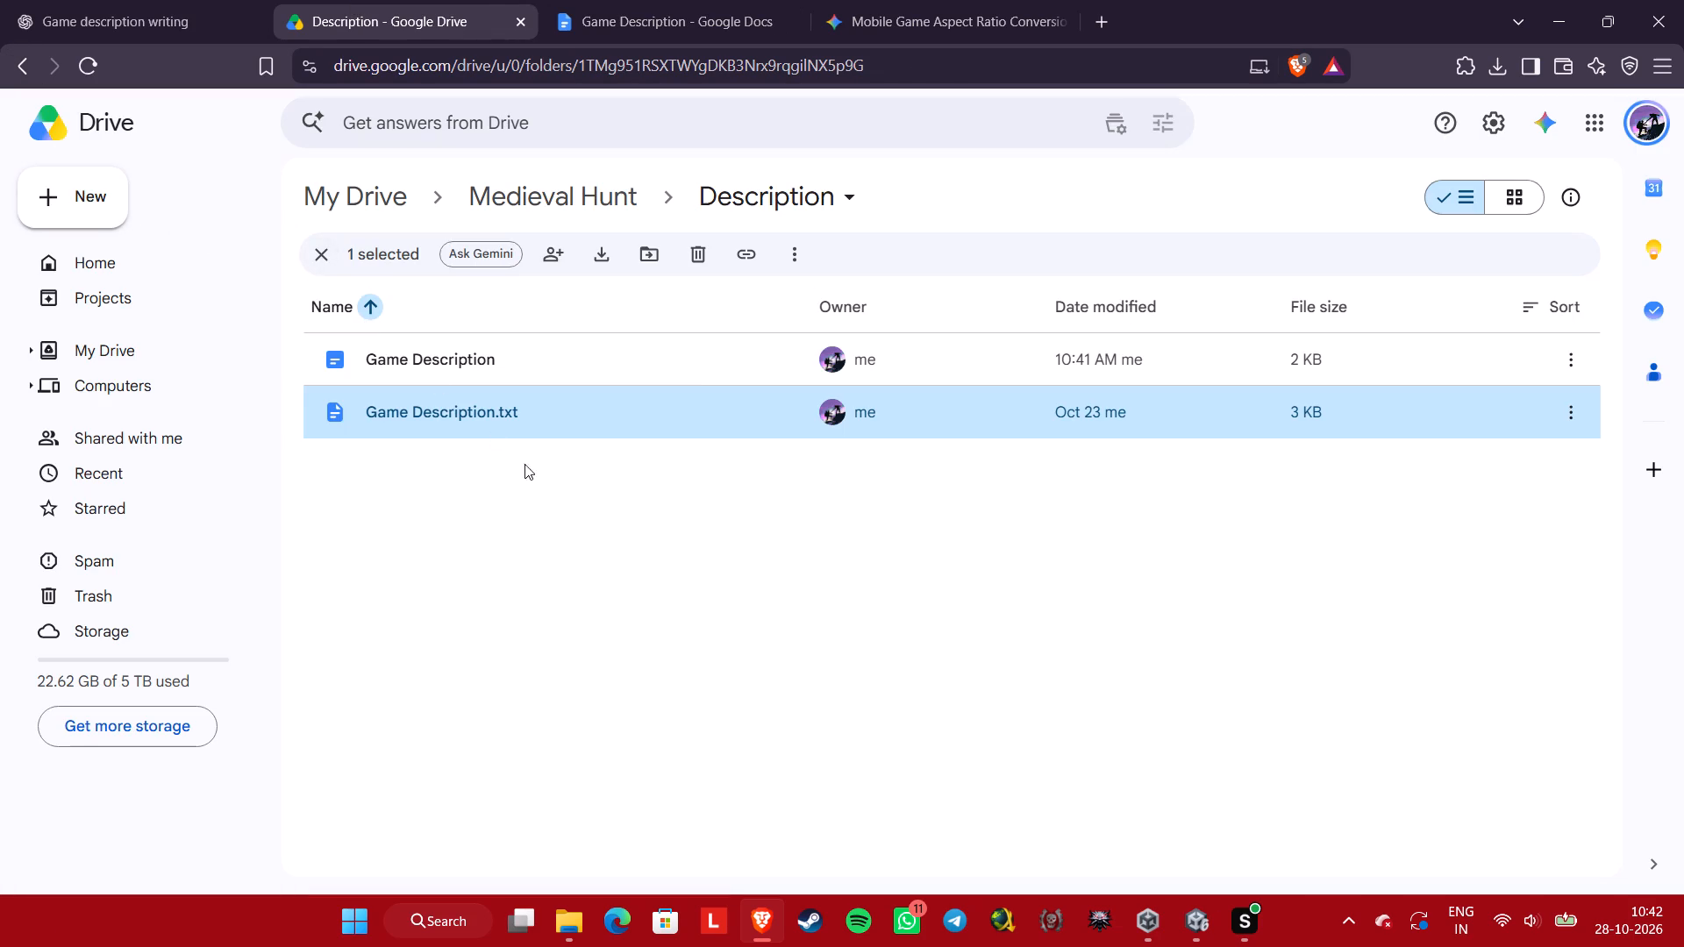
pyautogui.doubleClick(590, 364)
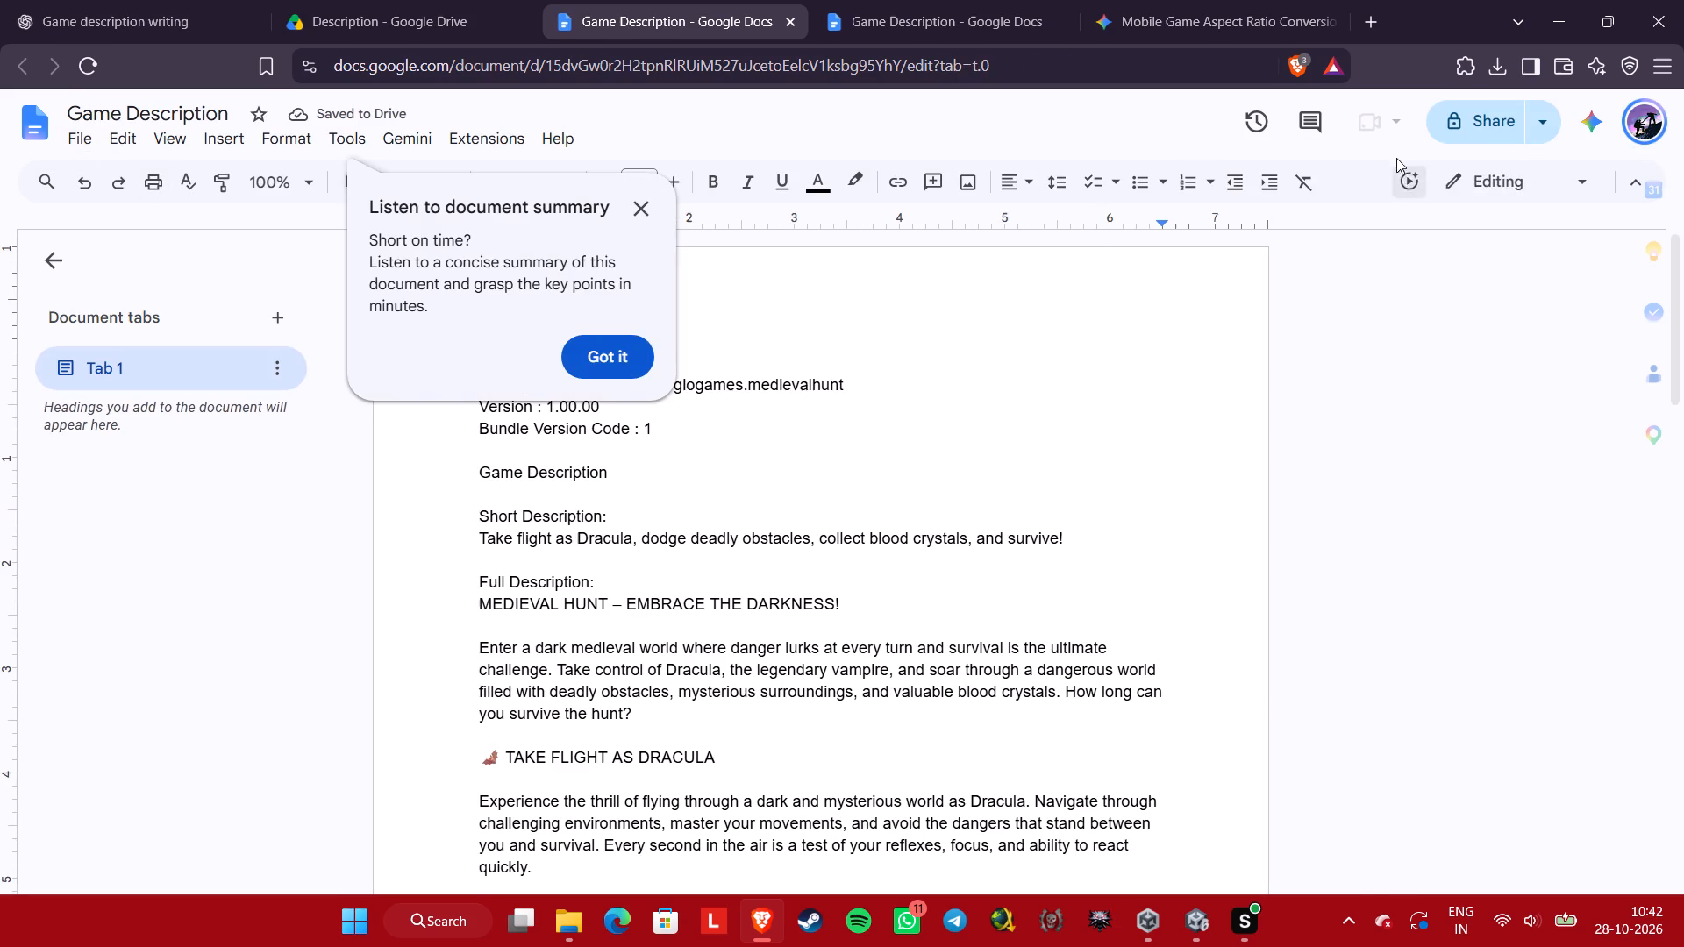
pyautogui.click(653, 206)
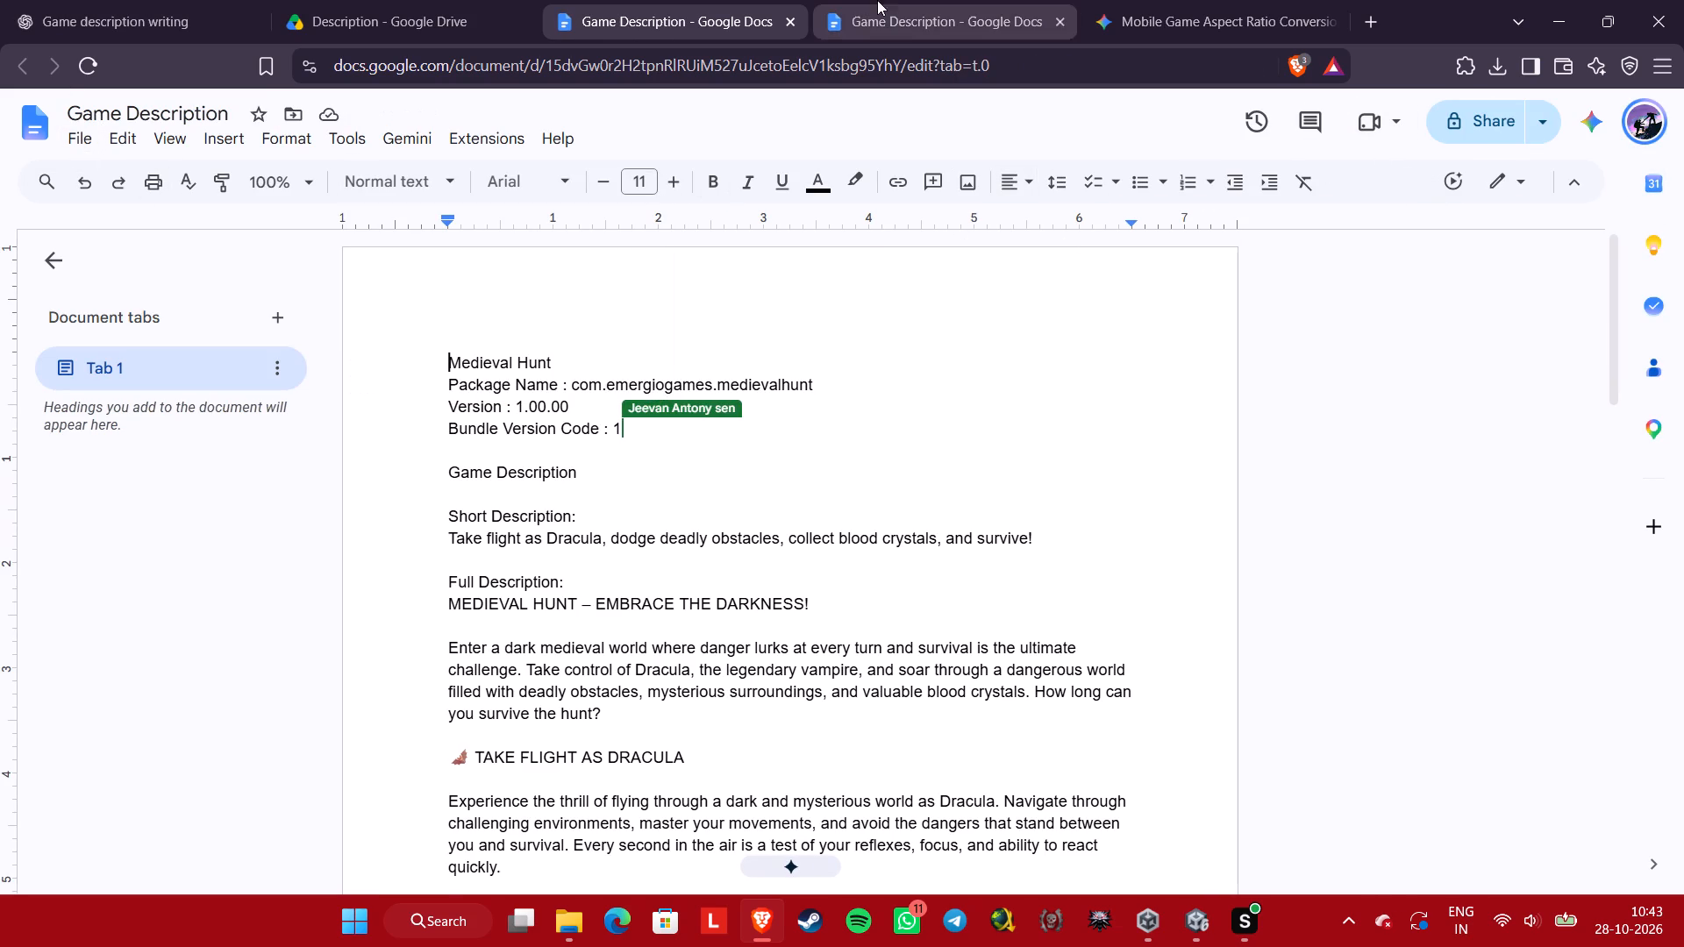
pyautogui.click(787, 22)
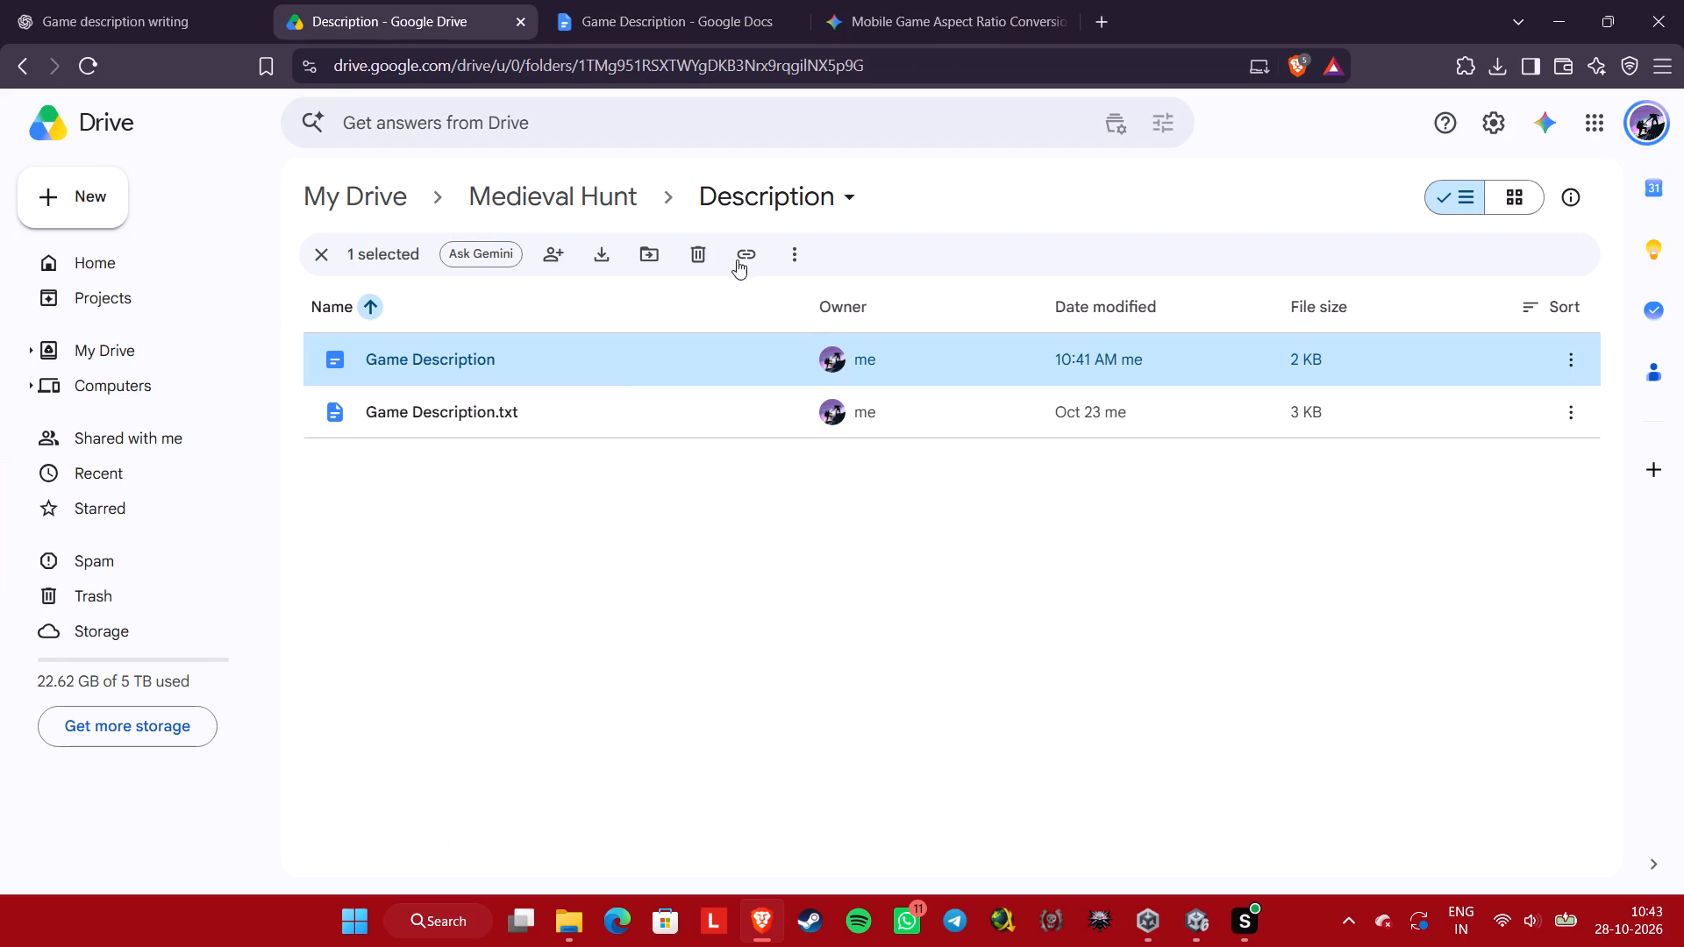
# Move Game Description.txt from the Drive Description folder to the trash.
pyautogui.click(1560, 408)
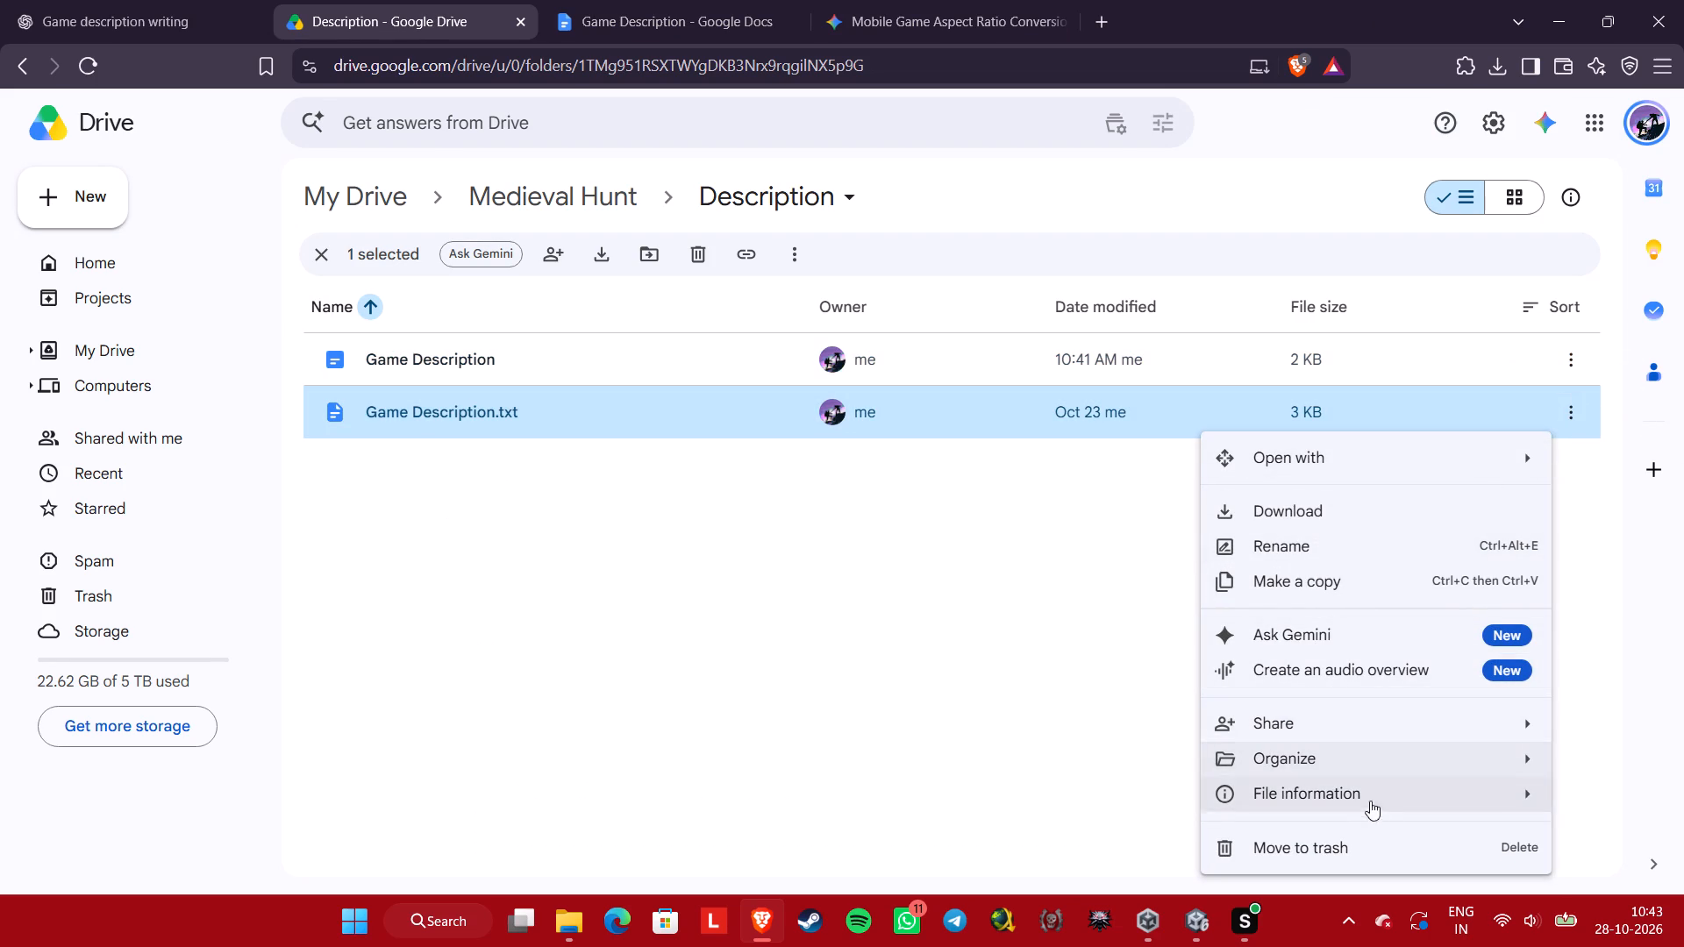
pyautogui.click(1374, 843)
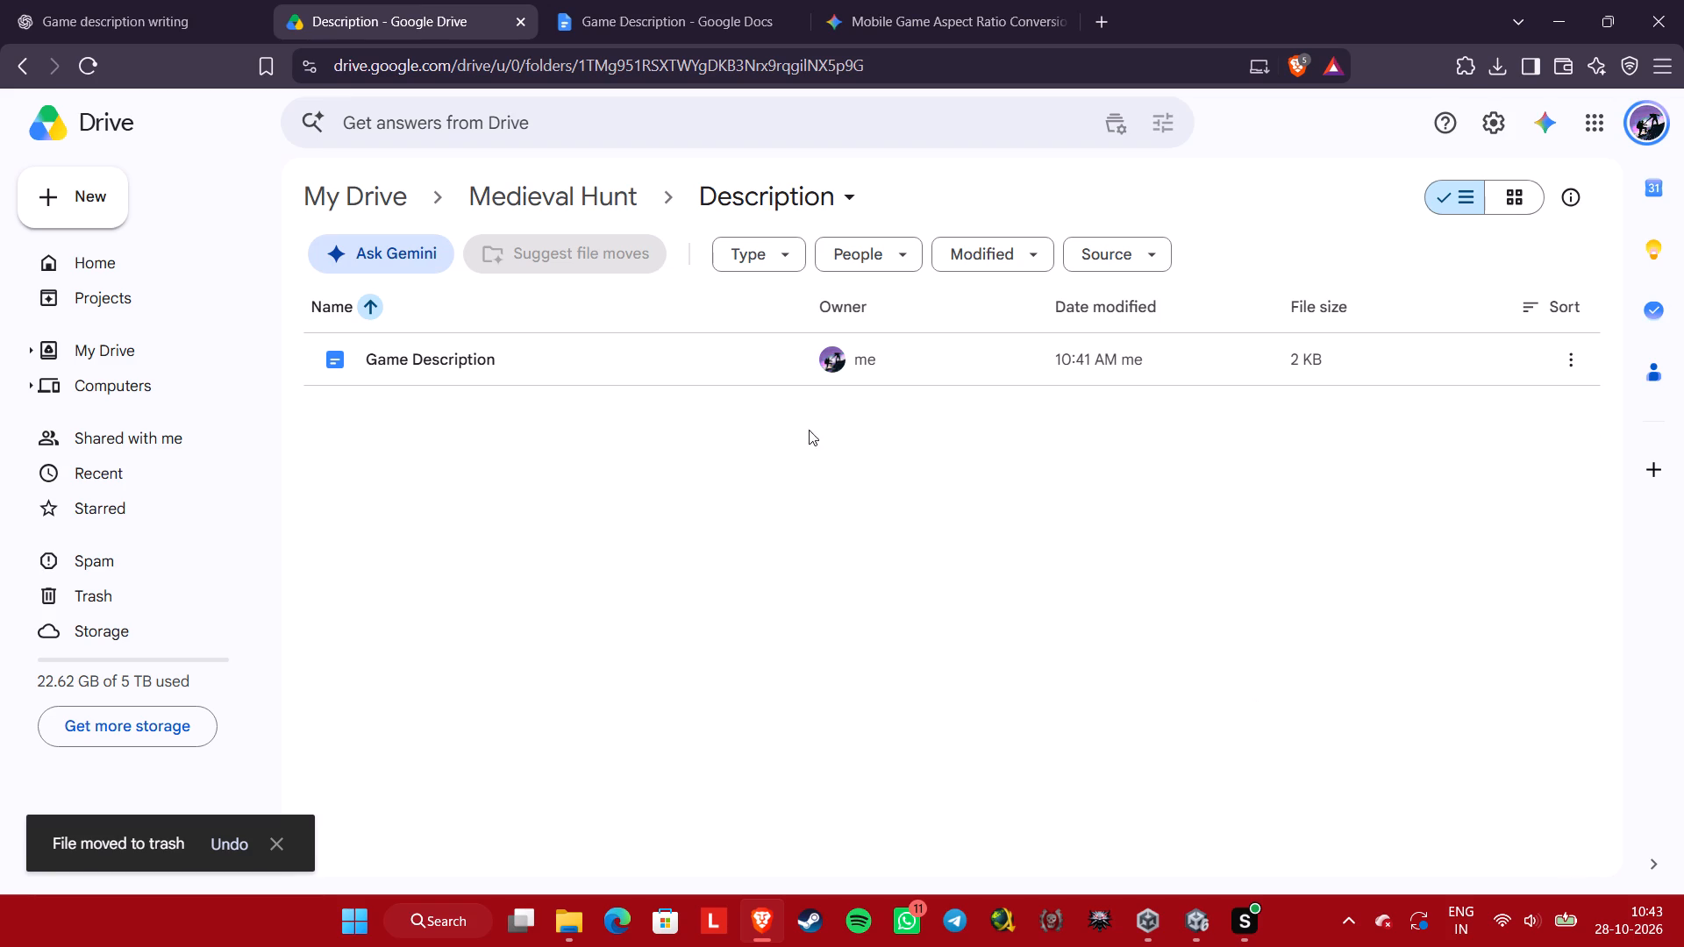
# Reopen the Game Description document from the Drive folder and review its text through both pages, returning to the beginning.
pyautogui.doubleClick(632, 367)
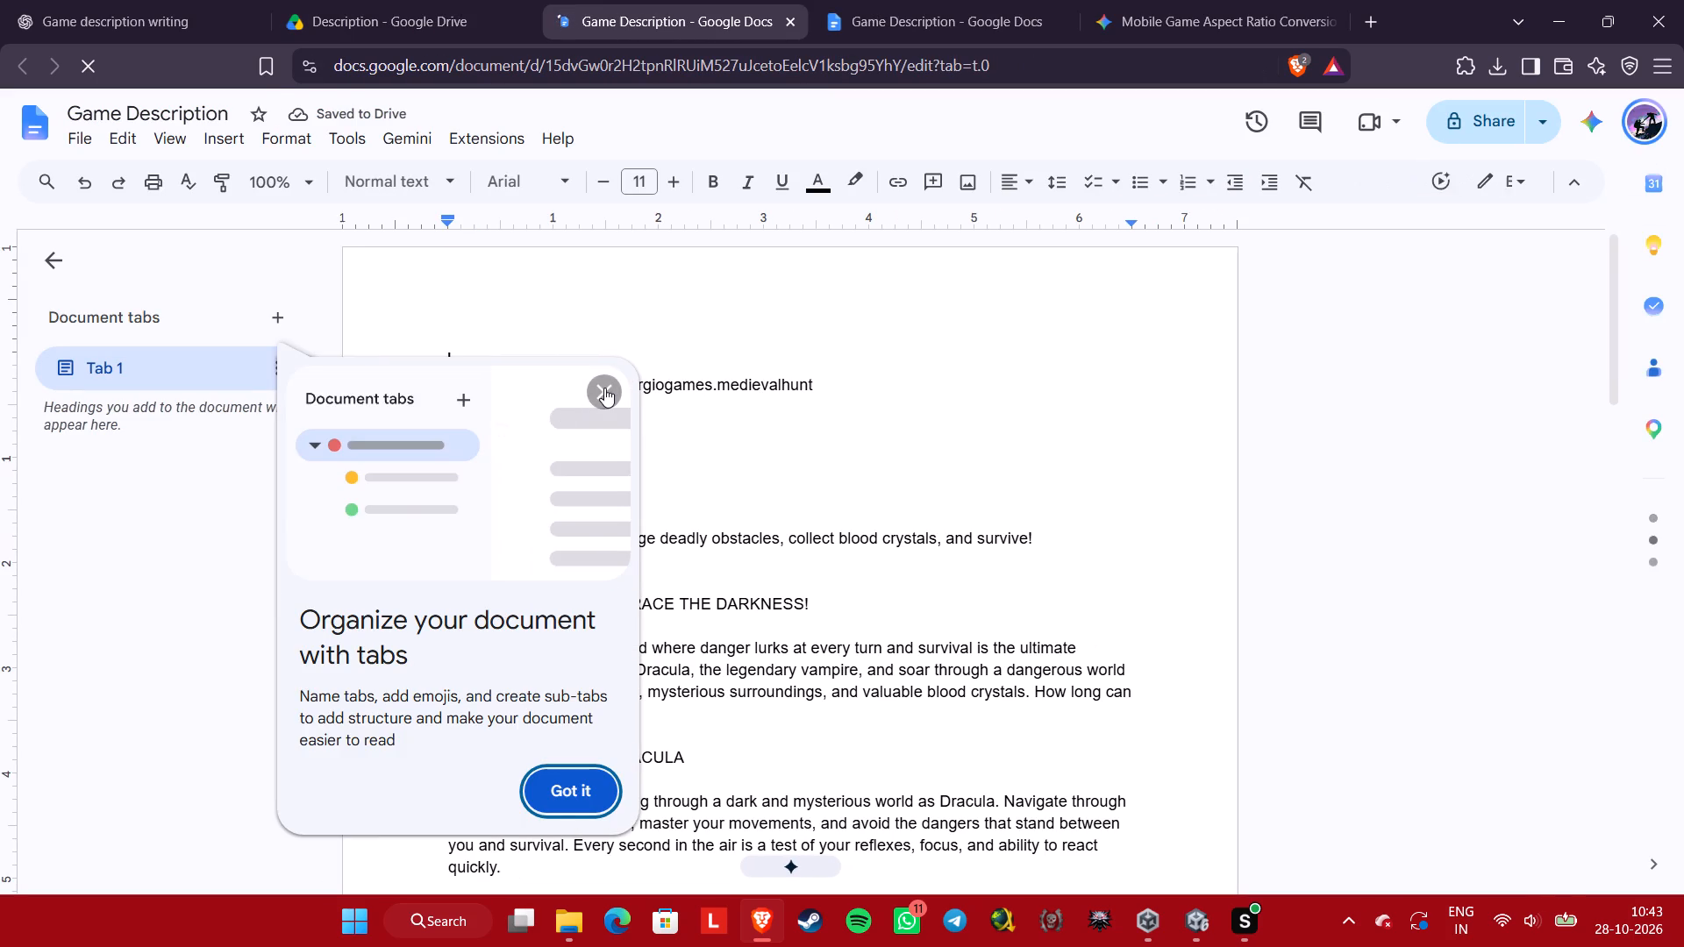
pyautogui.click(604, 388)
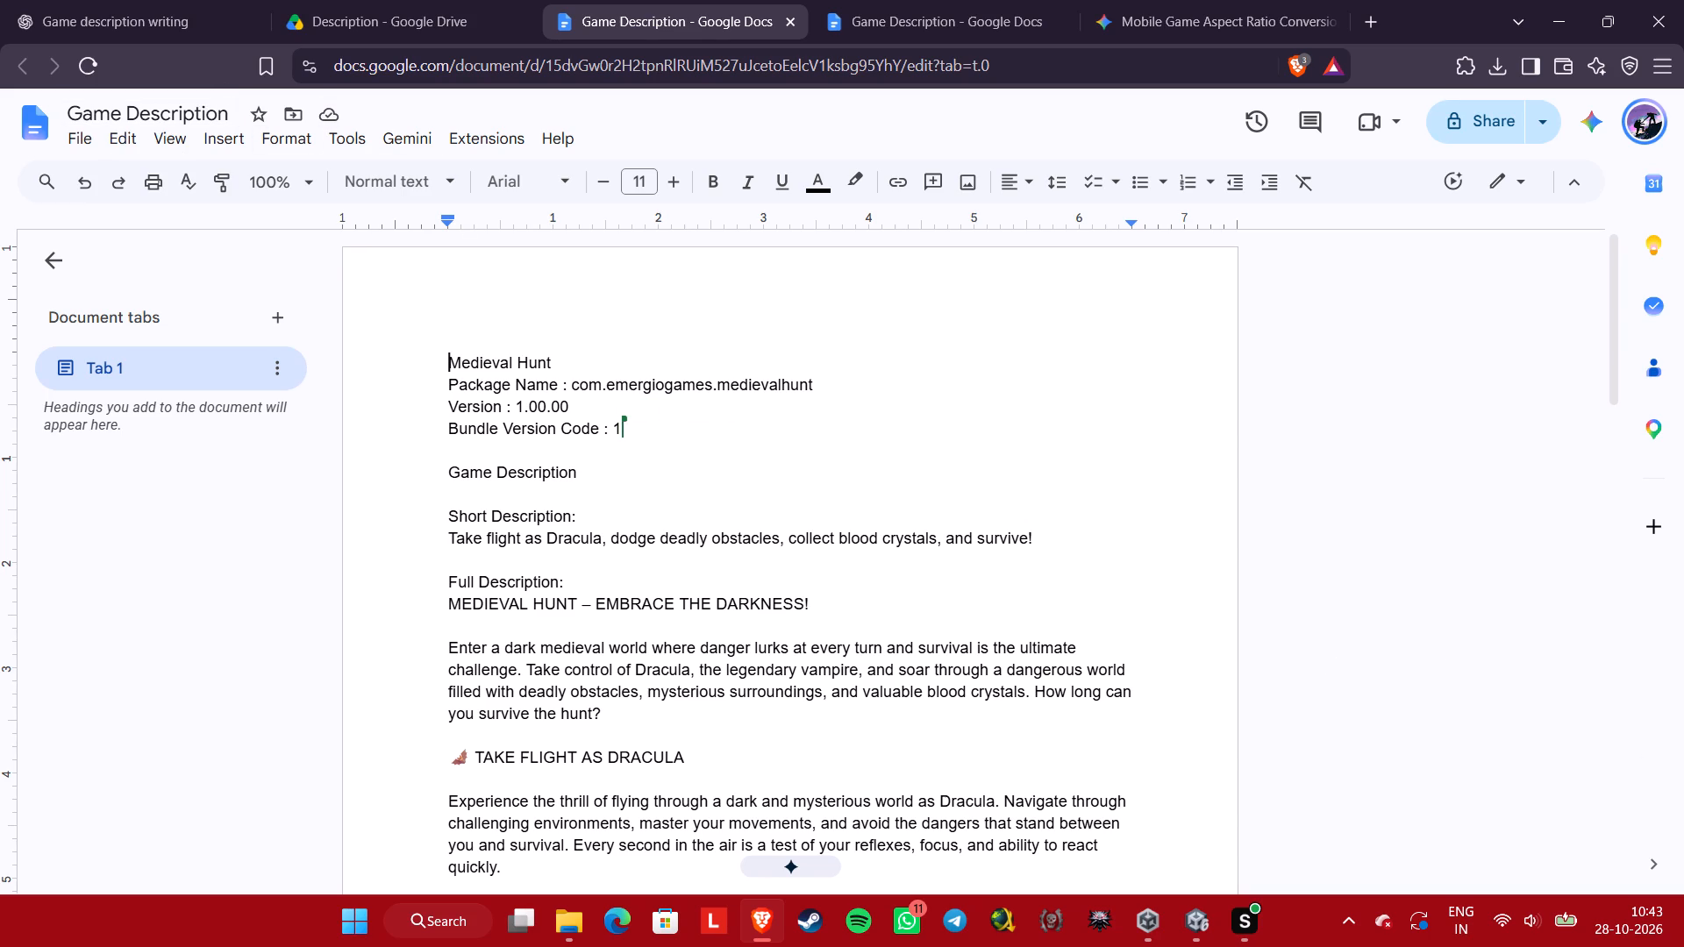
pyautogui.scroll(-4, 644, 524)
pyautogui.scroll(-8, 805, 618)
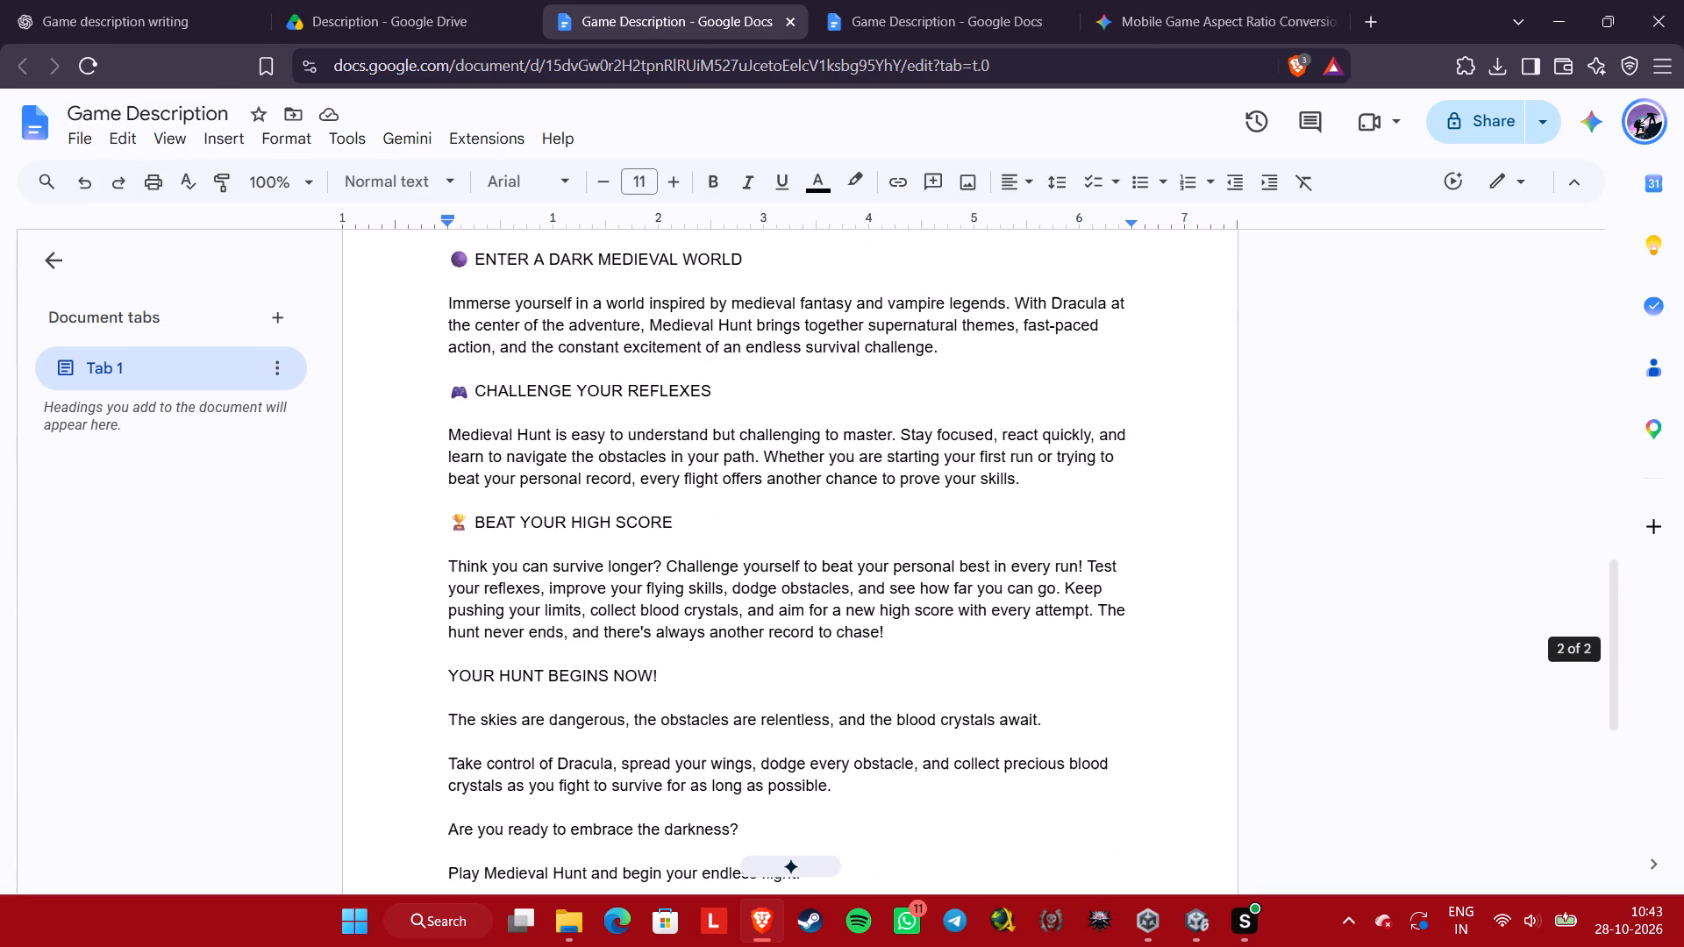
pyautogui.scroll(-9, 803, 601)
pyautogui.scroll(10, 803, 601)
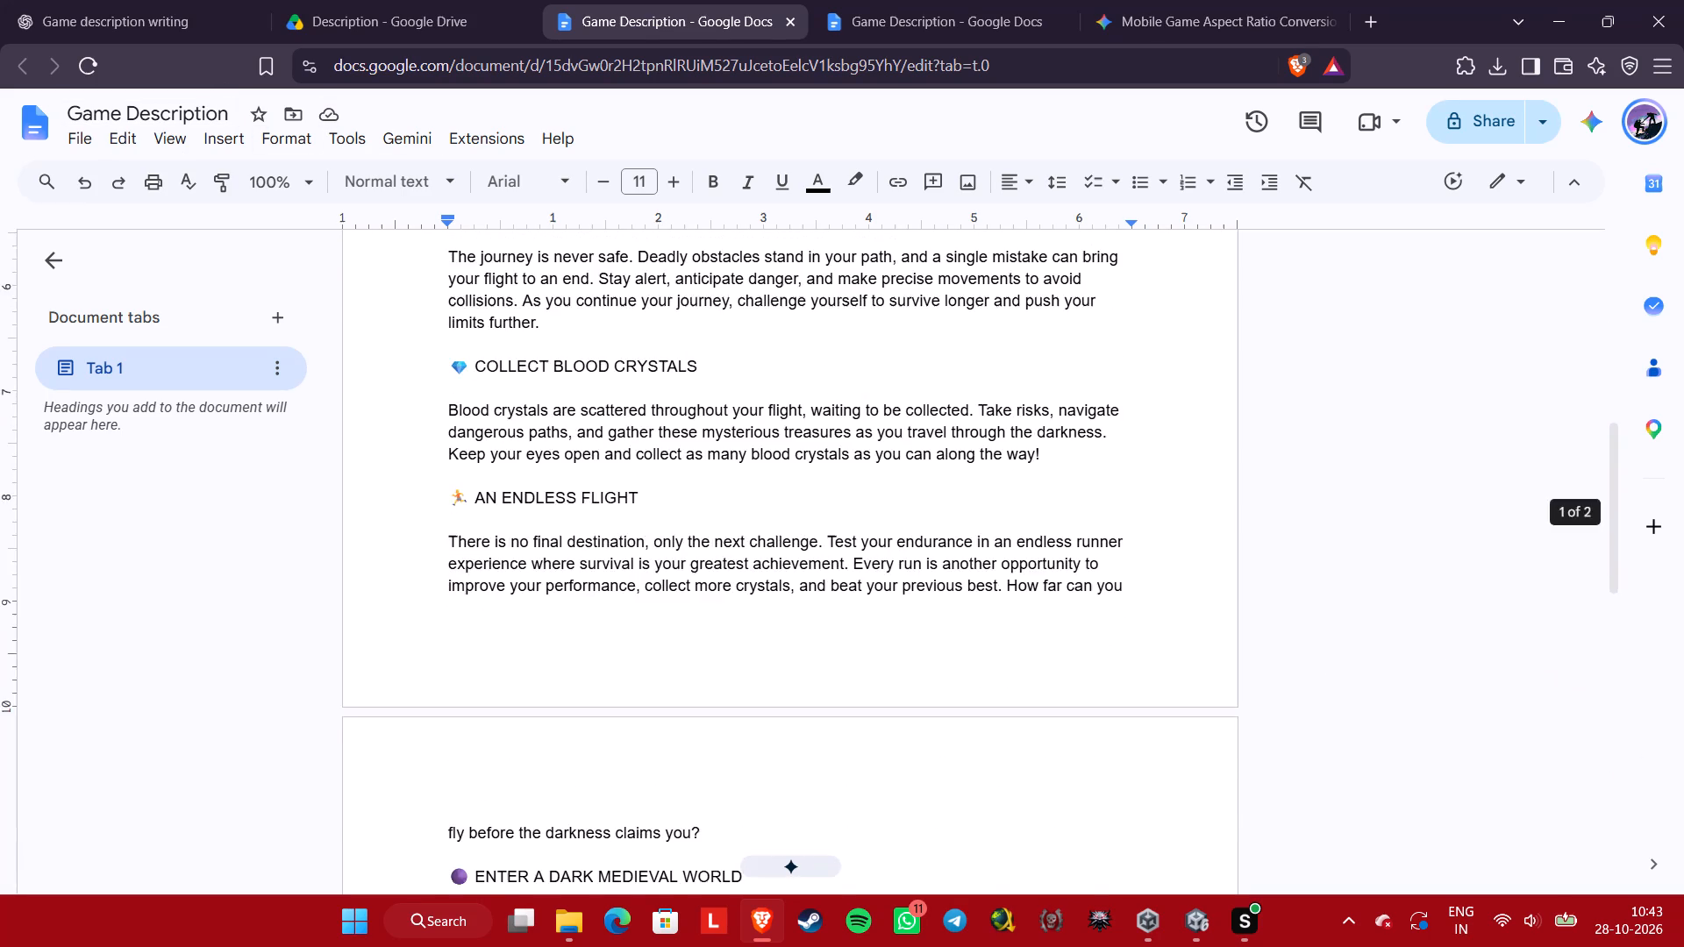
pyautogui.scroll(10, 794, 576)
pyautogui.click(742, 483)
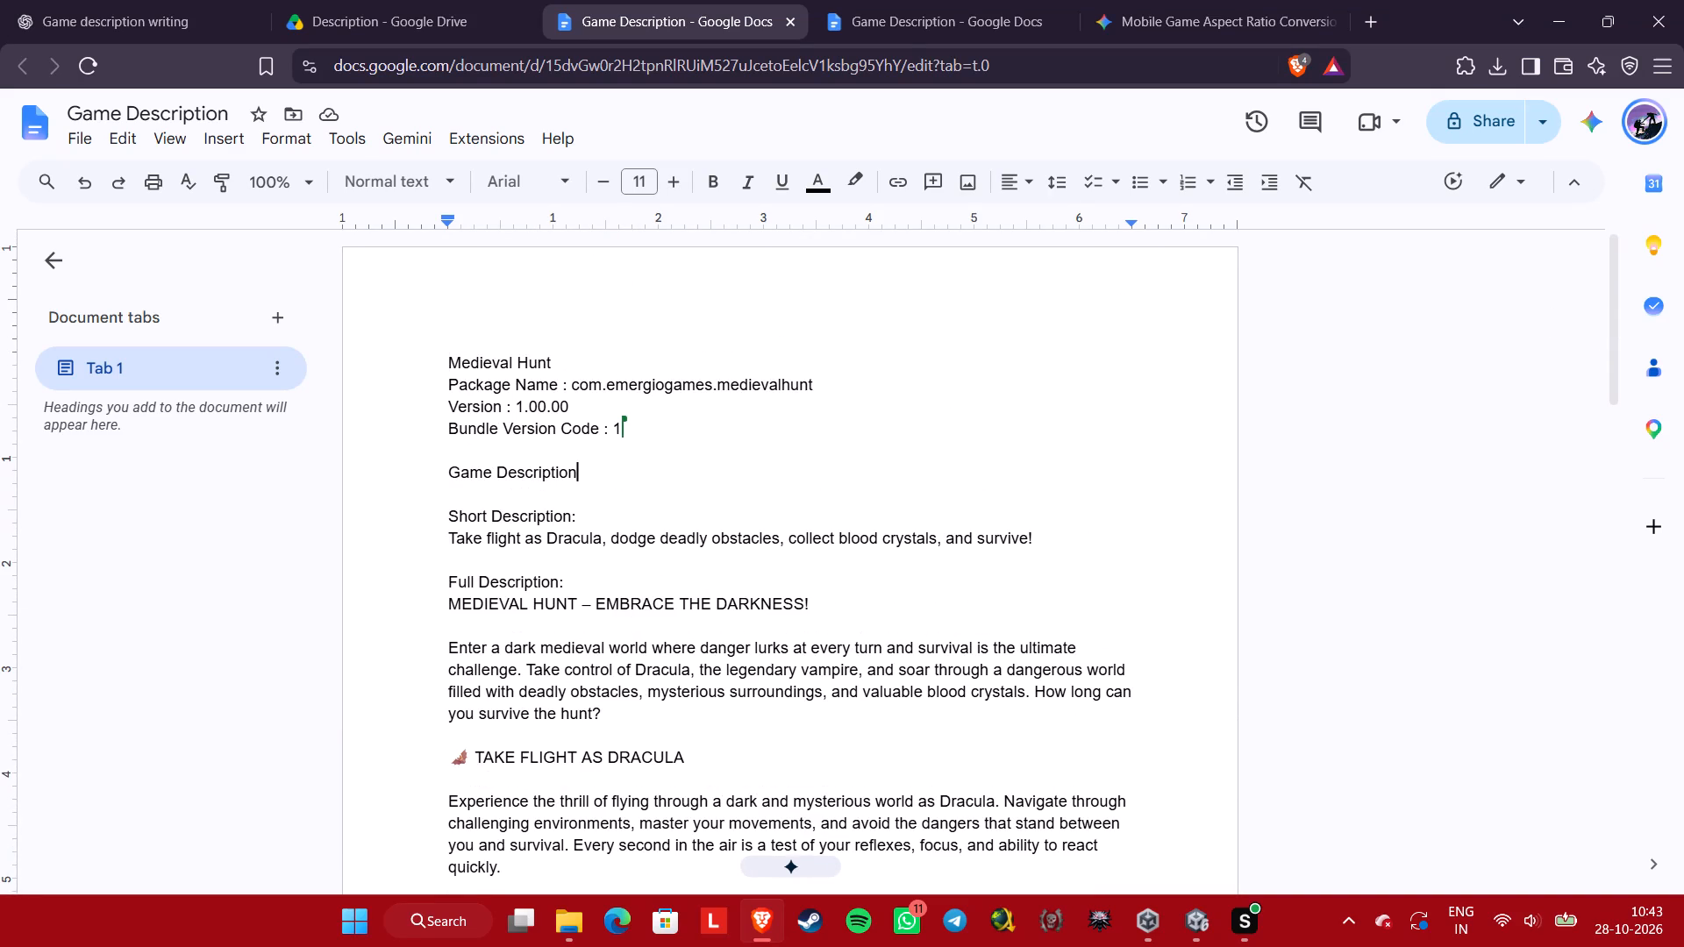
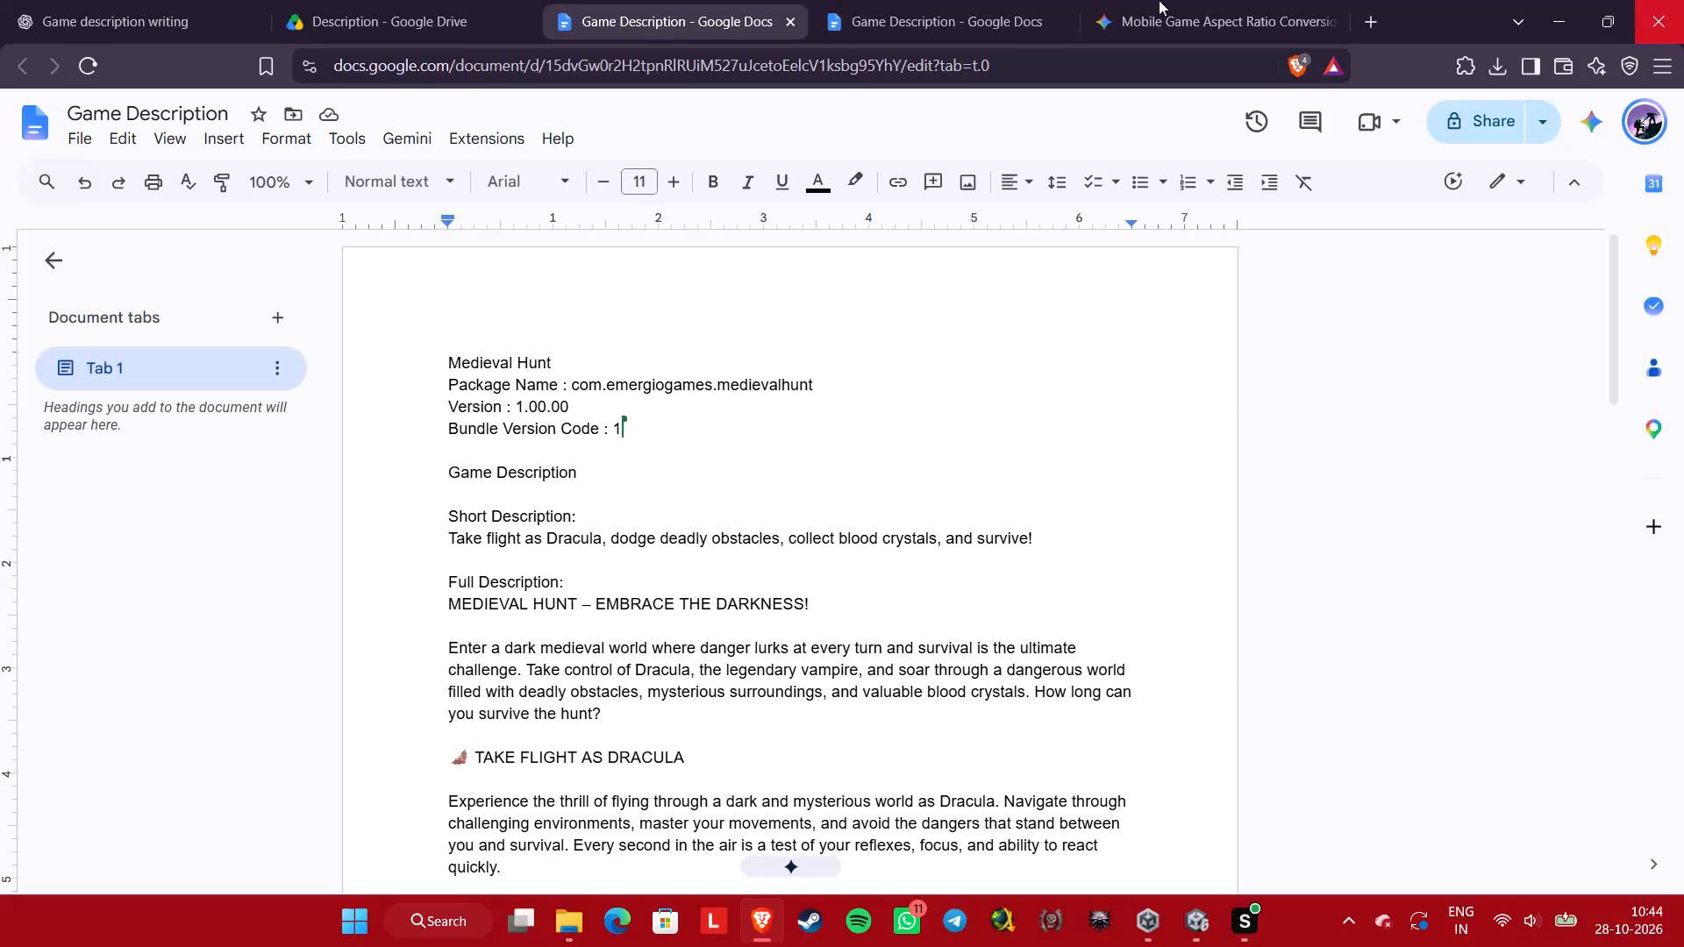
# Close both open Game Description documents and go from the Description folder up to My Drive.
pyautogui.click(788, 18)
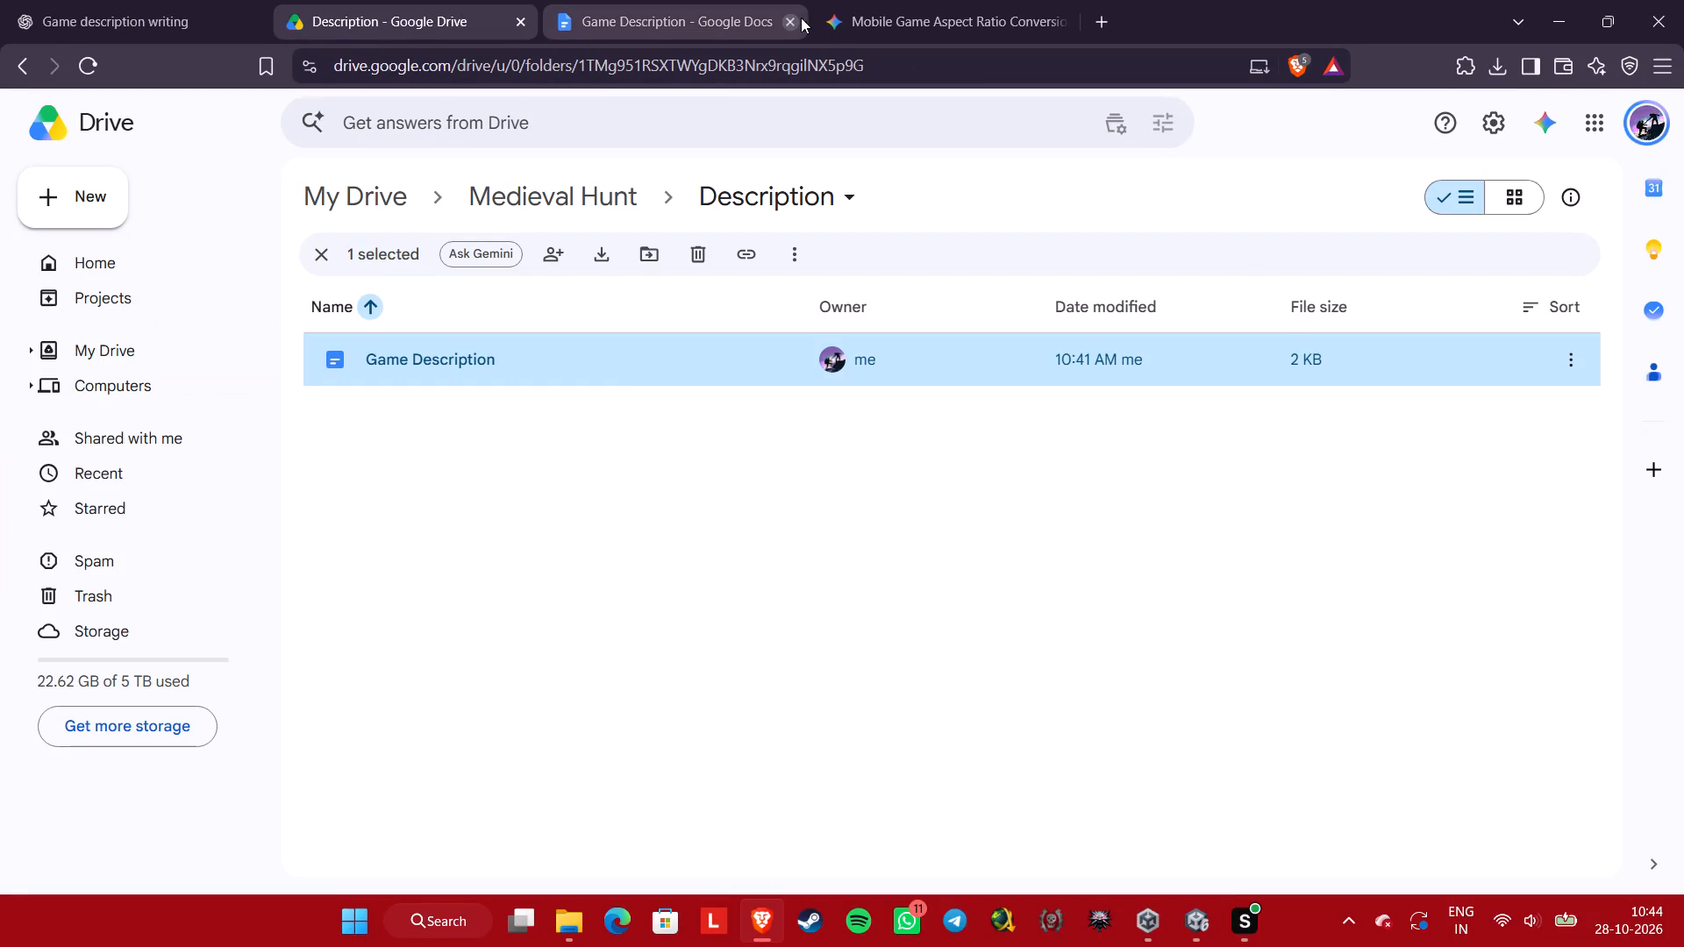
pyautogui.click(797, 24)
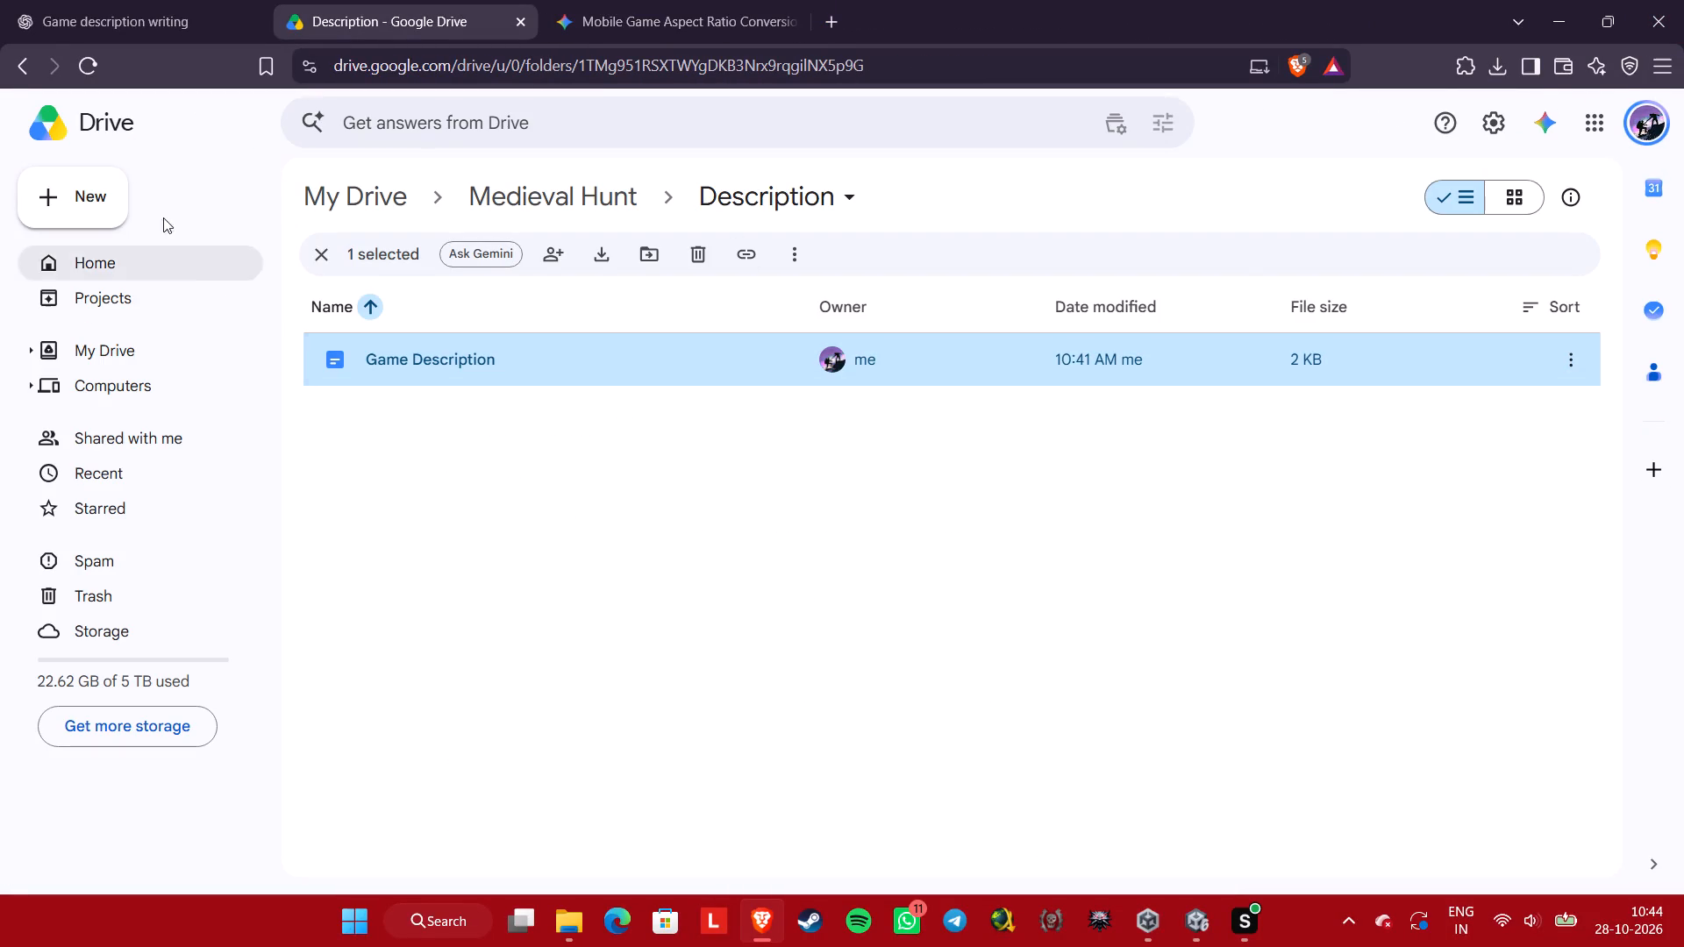
pyautogui.click(12, 68)
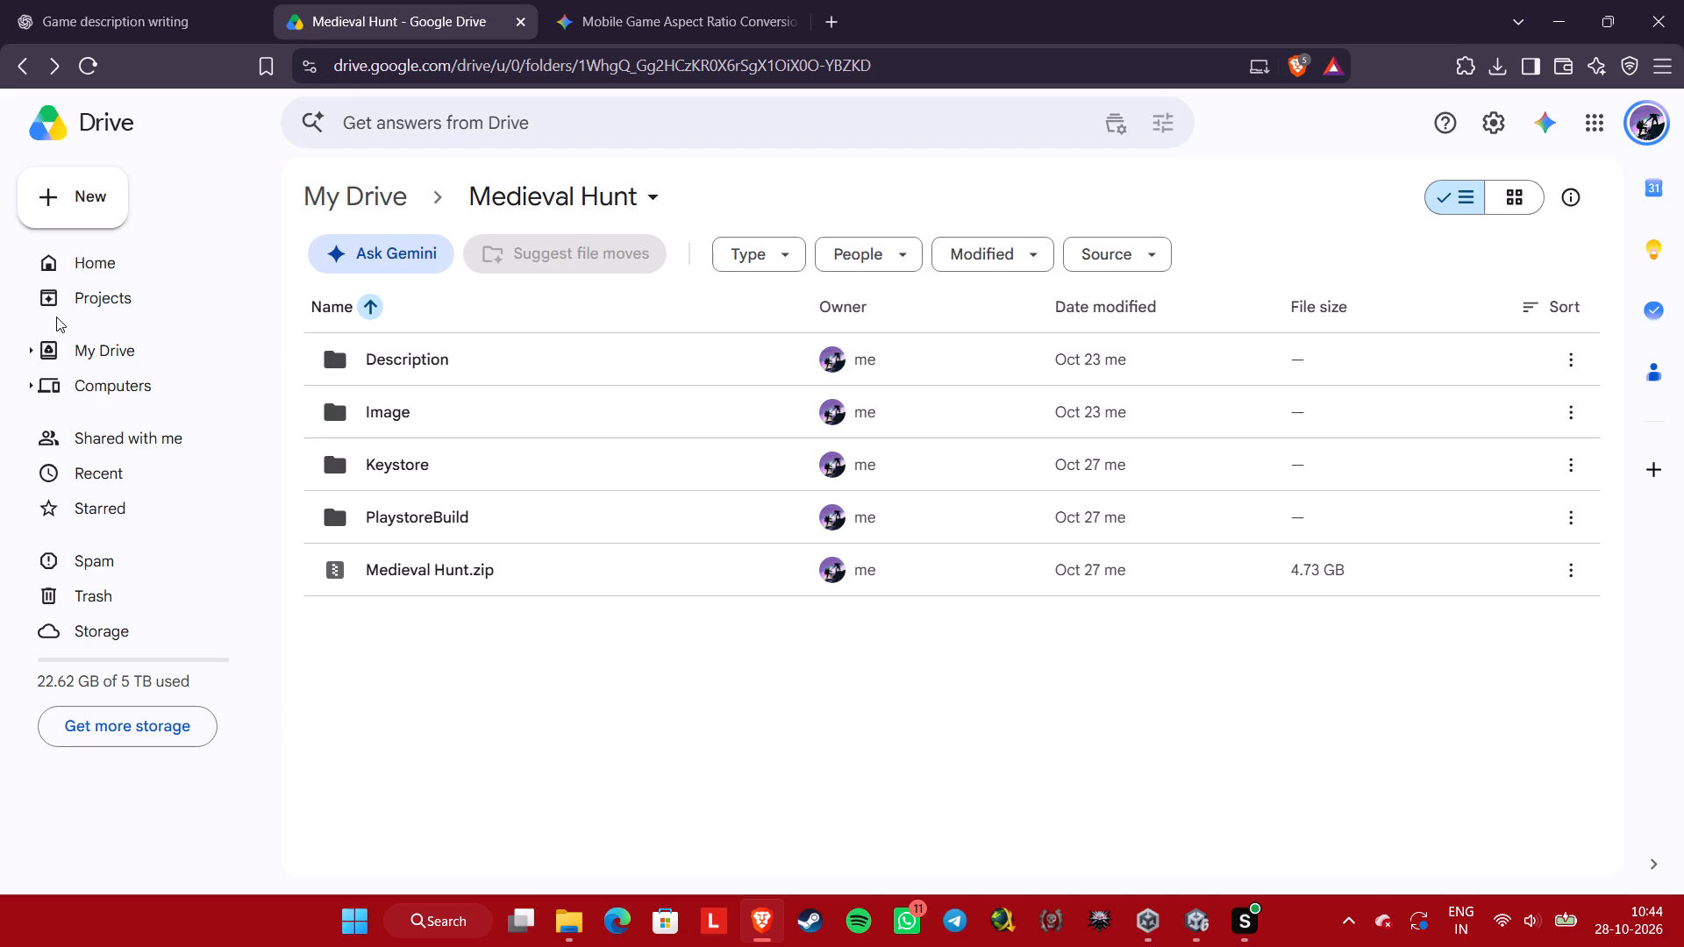
pyautogui.click(381, 202)
# Share the Medieval Hunt folder in My Drive with anyone with the link, giving them the Editor role.
pyautogui.scroll(-3, 426, 635)
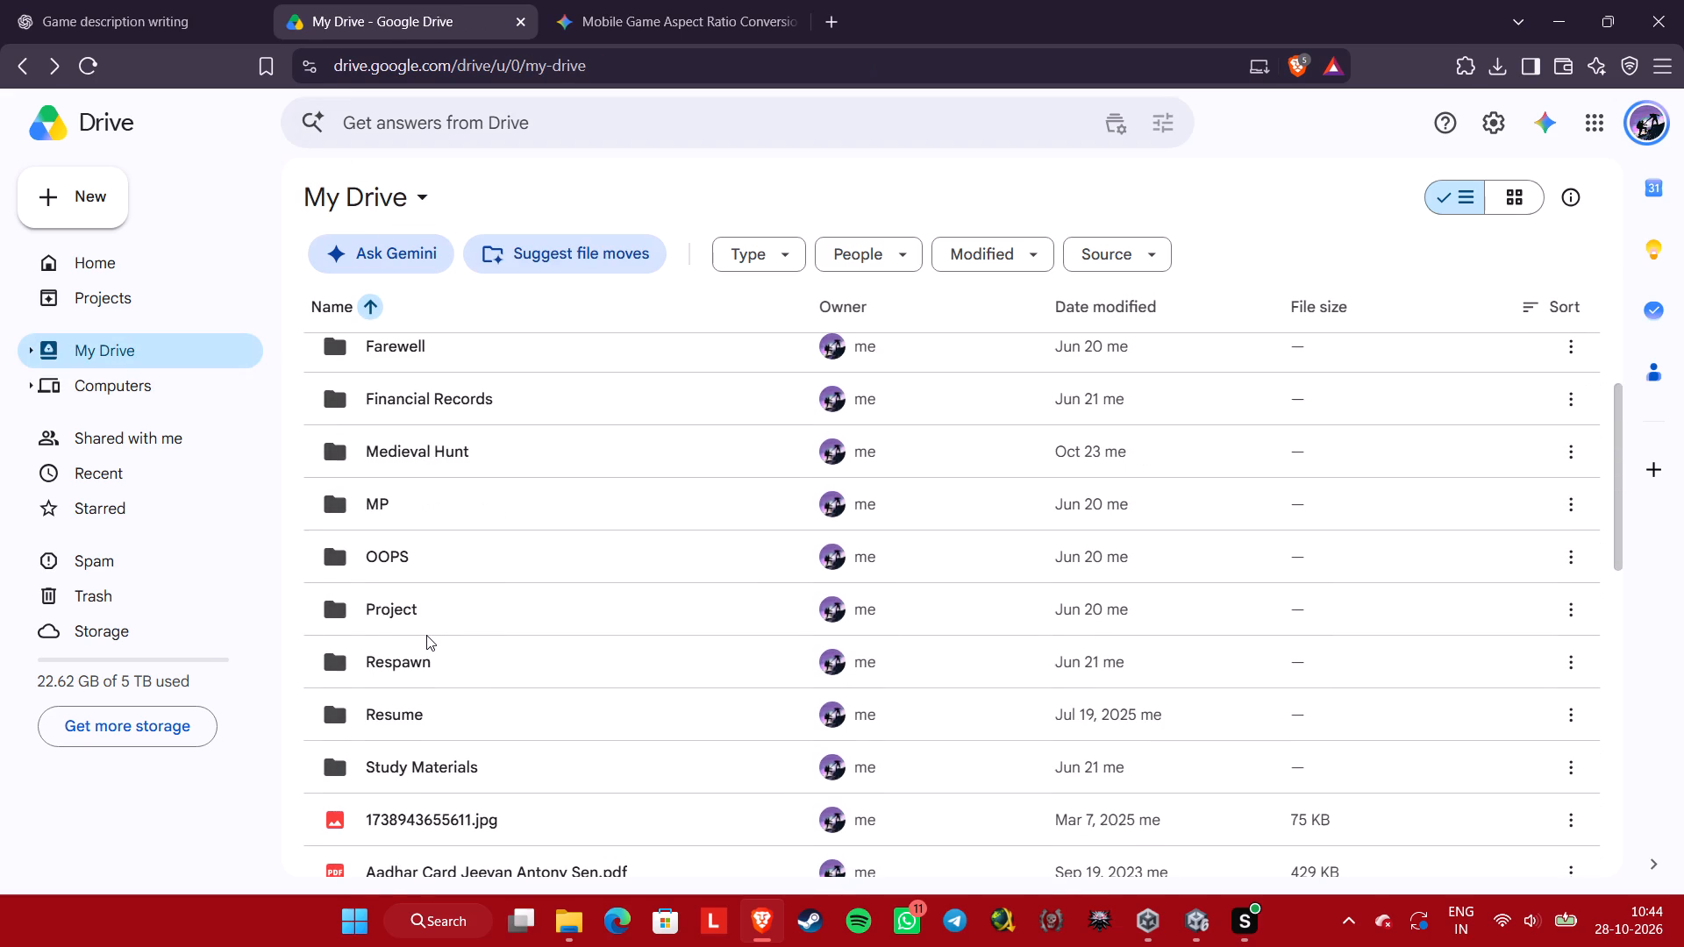
pyautogui.scroll(3, 443, 554)
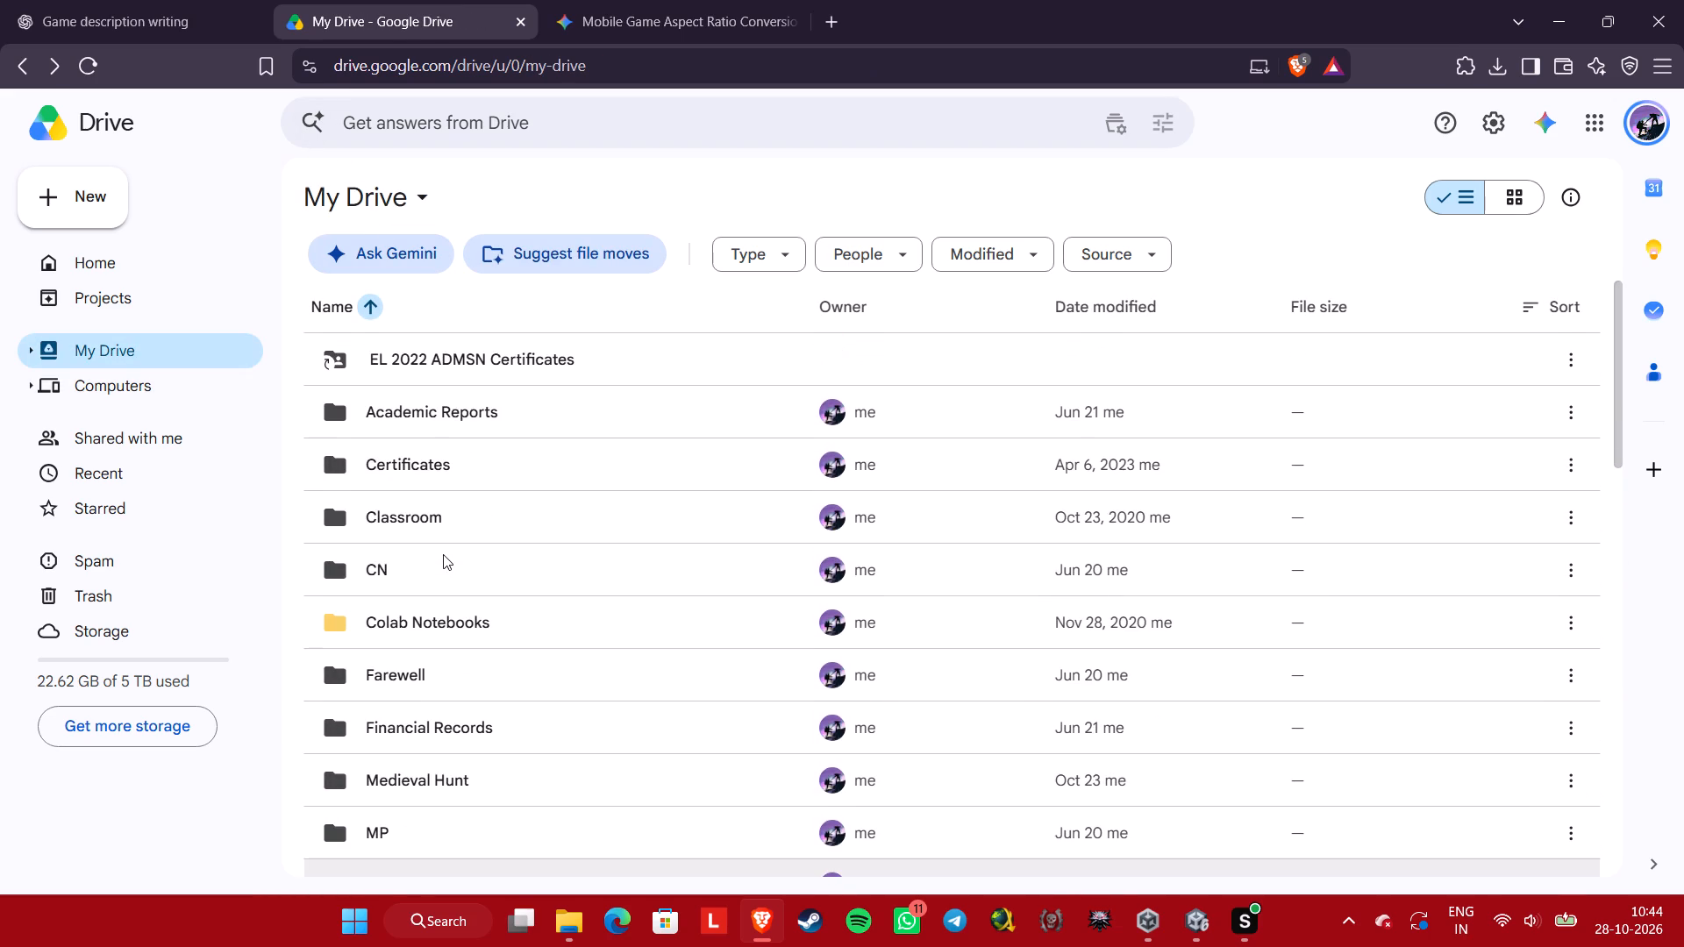
pyautogui.scroll(2, 443, 554)
pyautogui.scroll(-5, 470, 469)
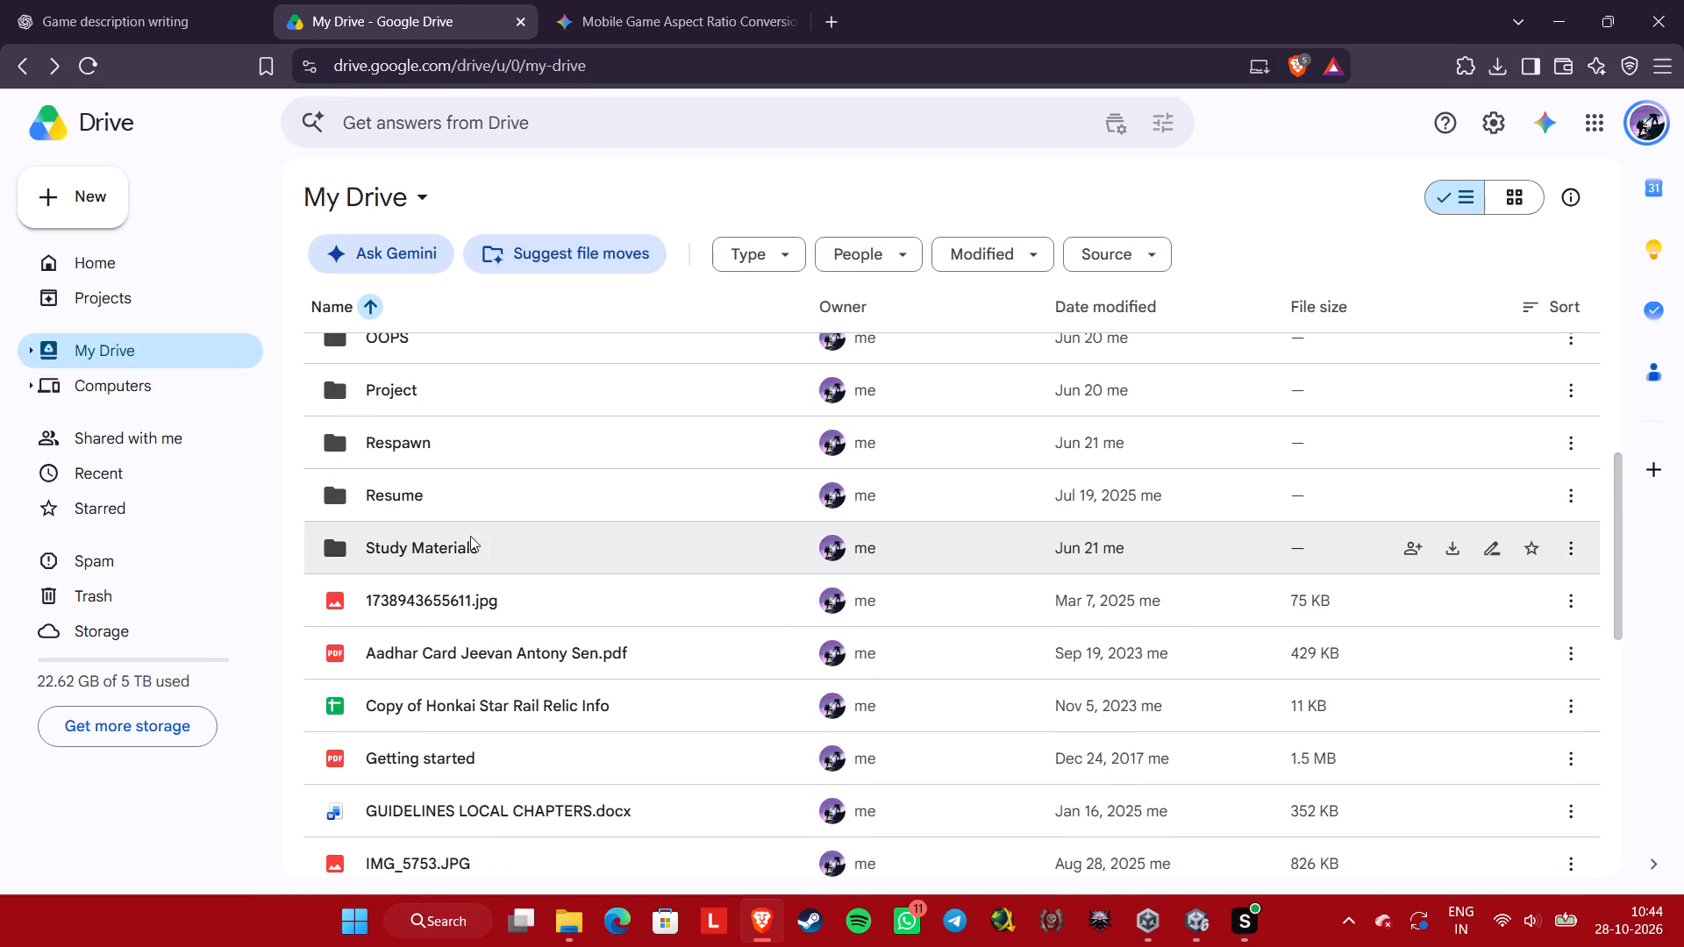
pyautogui.scroll(2, 421, 535)
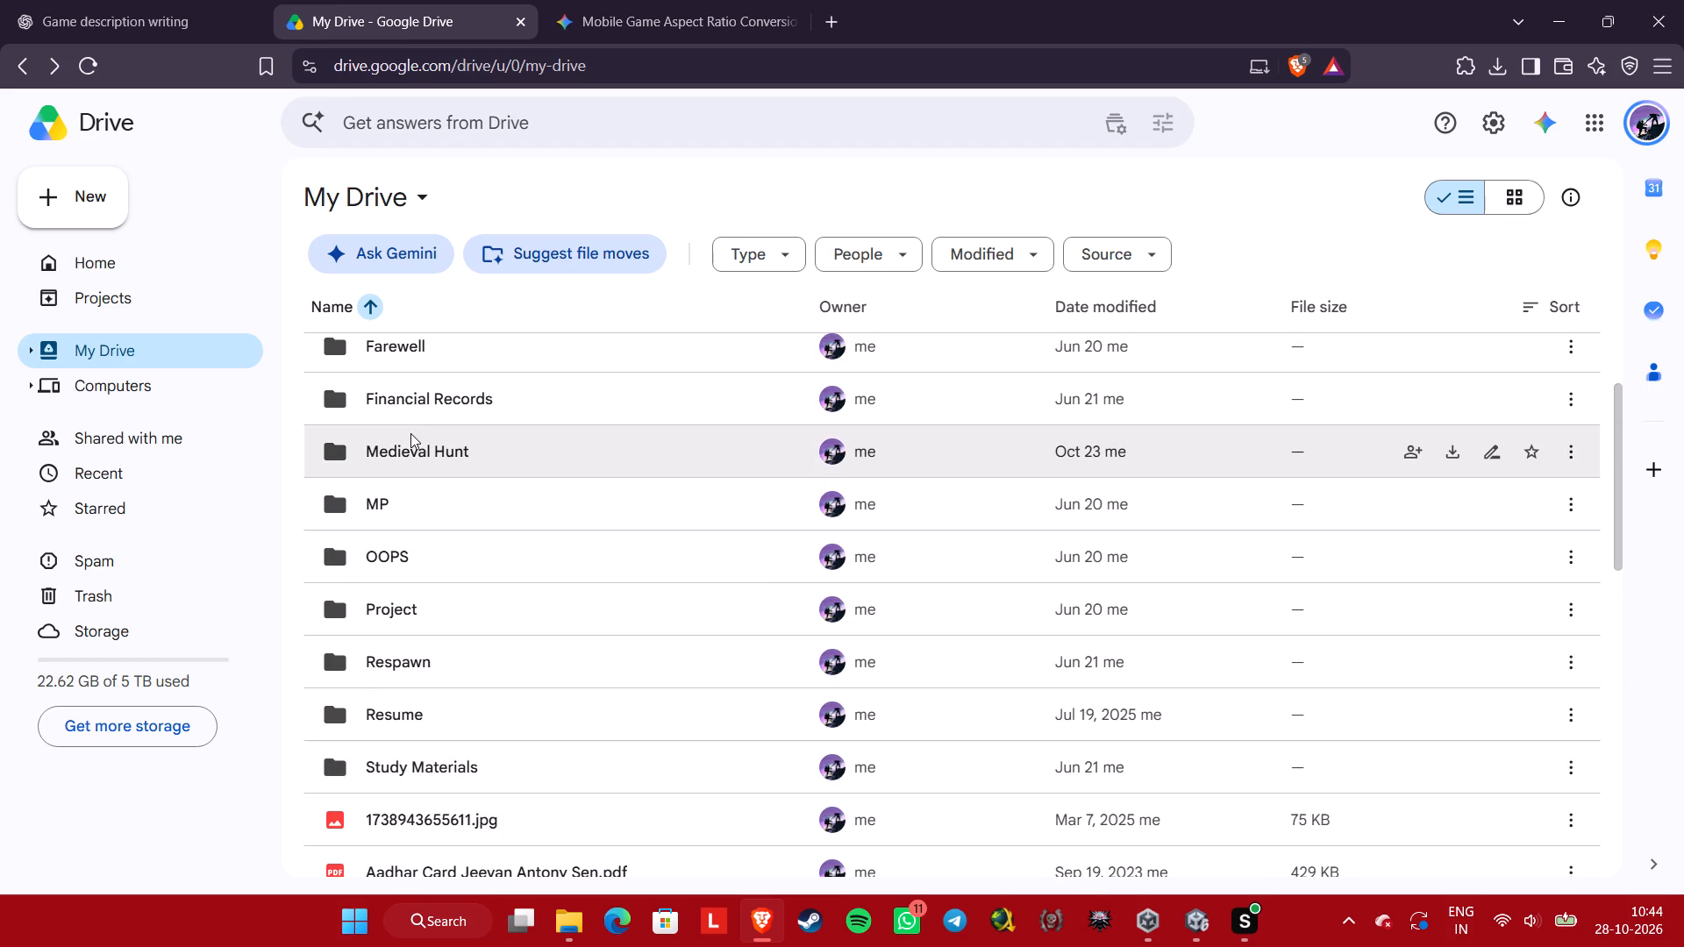
pyautogui.click(410, 434)
pyautogui.rightClick(491, 452)
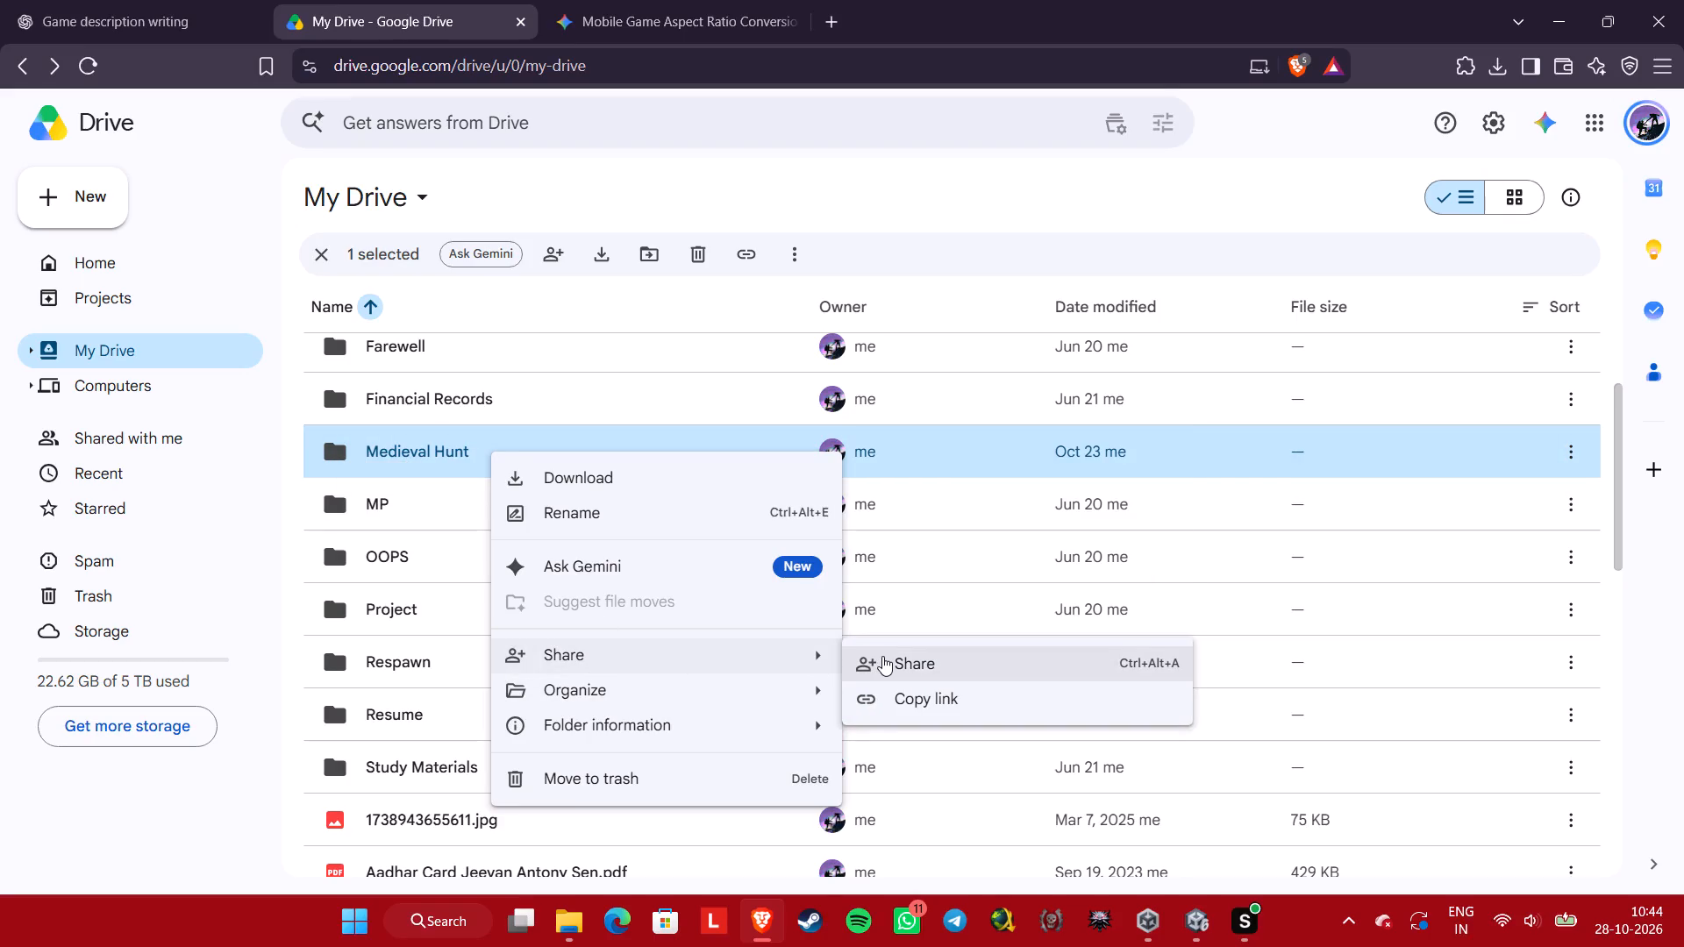
pyautogui.click(882, 656)
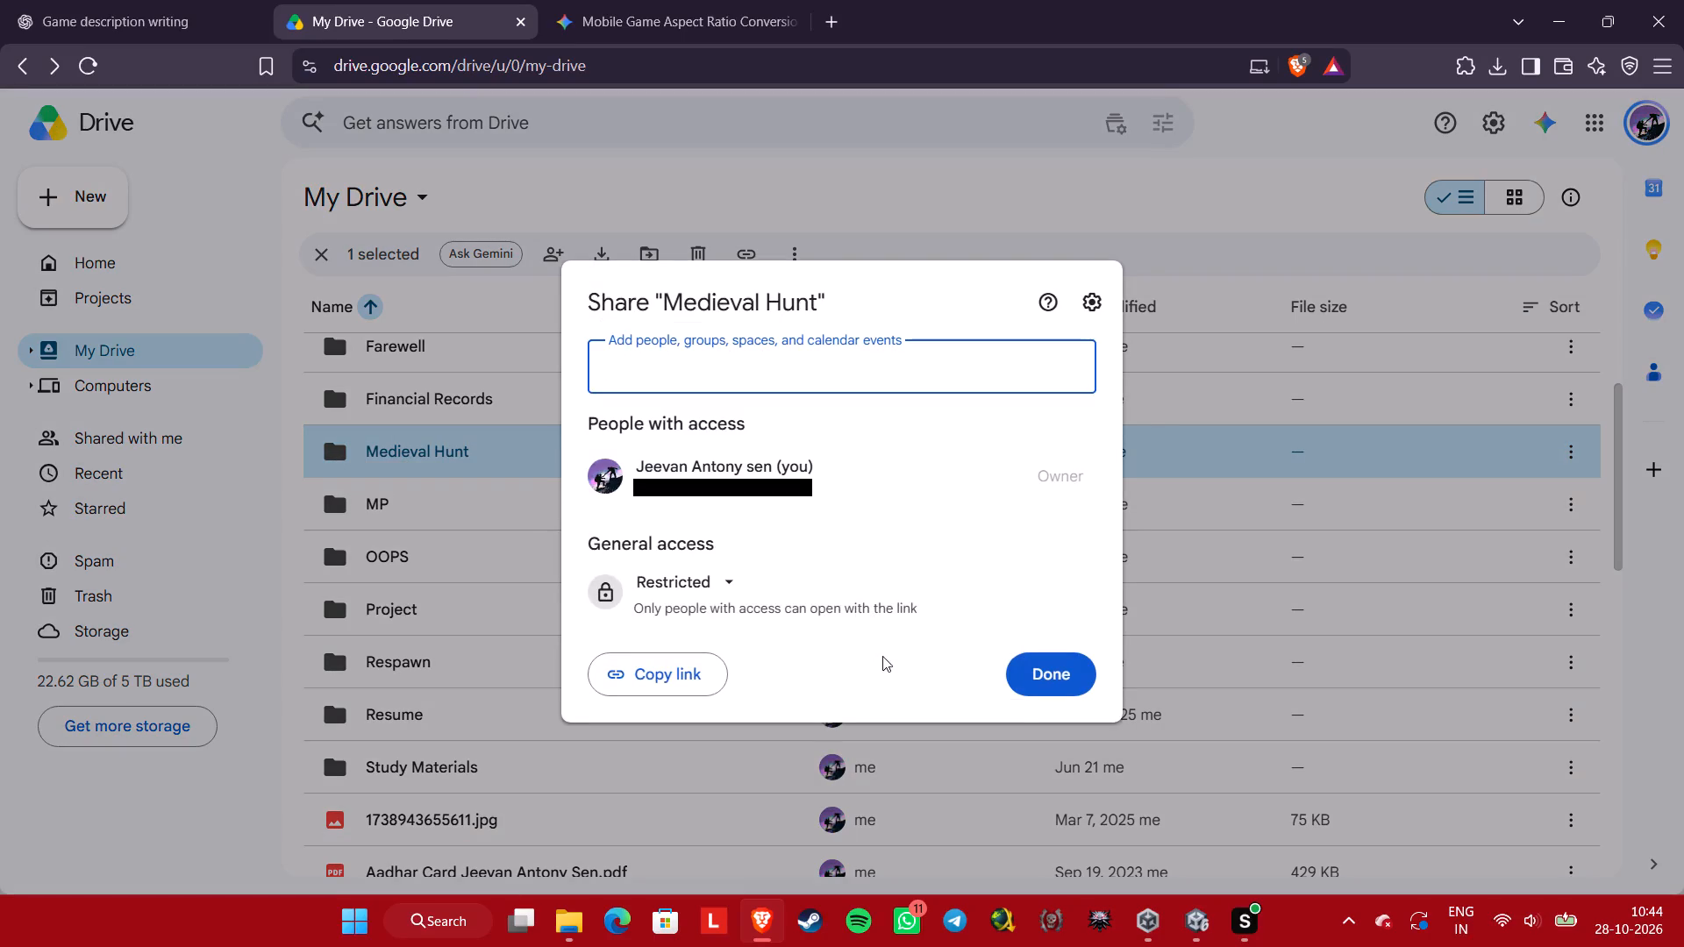
pyautogui.click(791, 578)
pyautogui.click(652, 576)
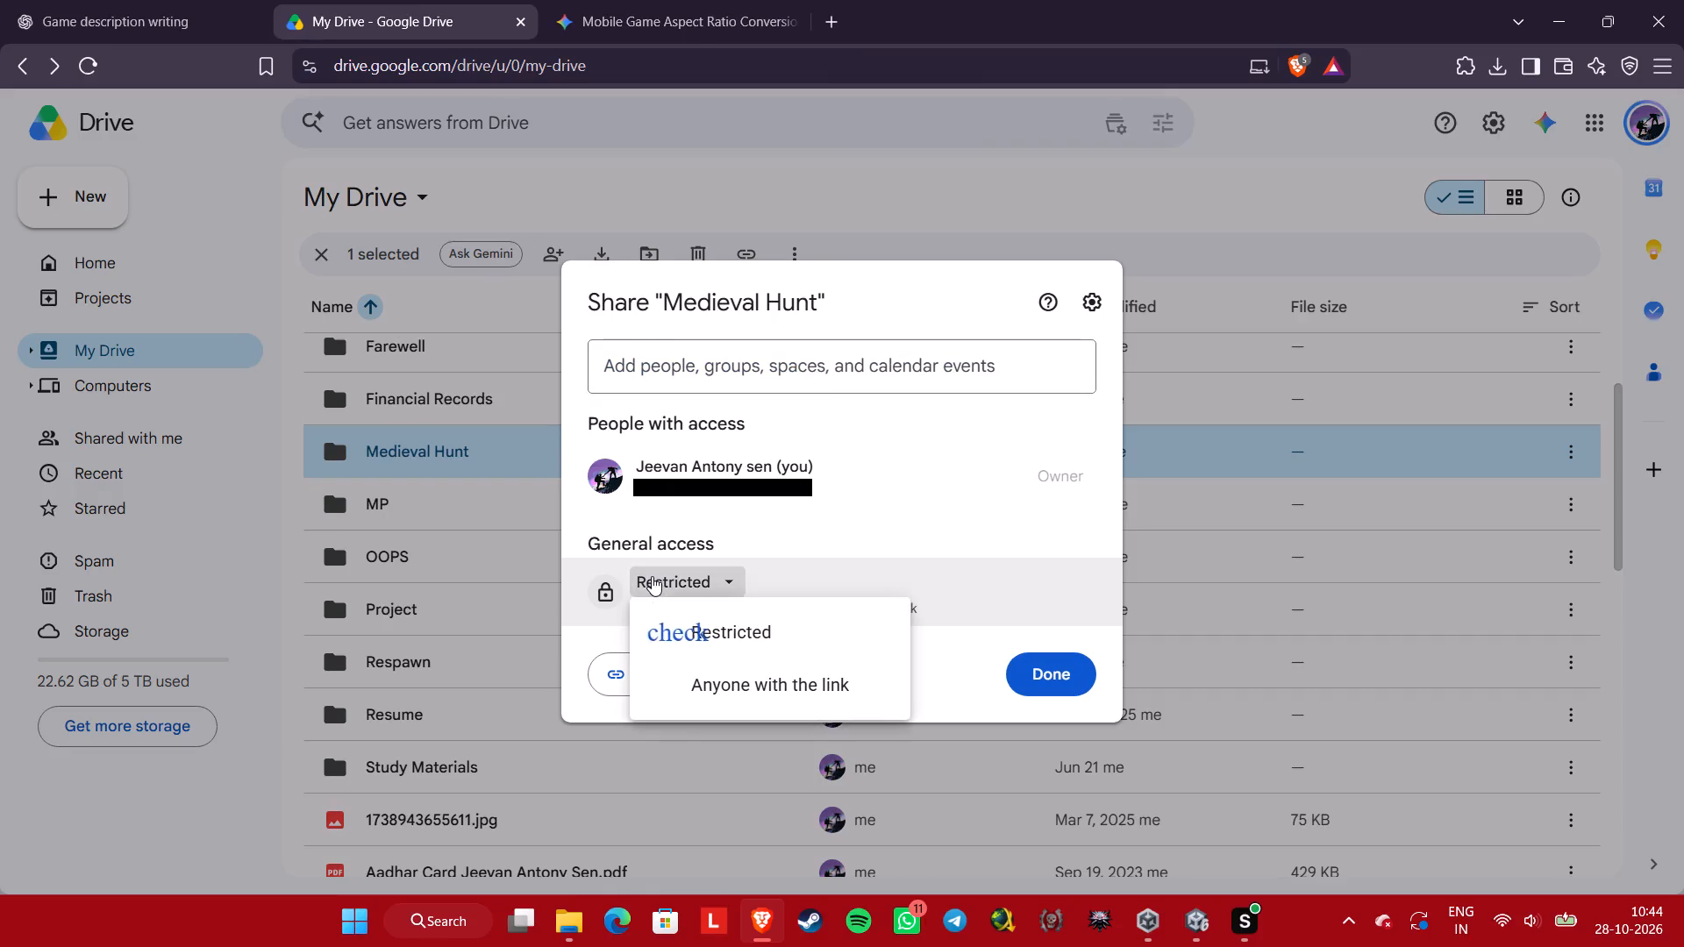
pyautogui.click(735, 687)
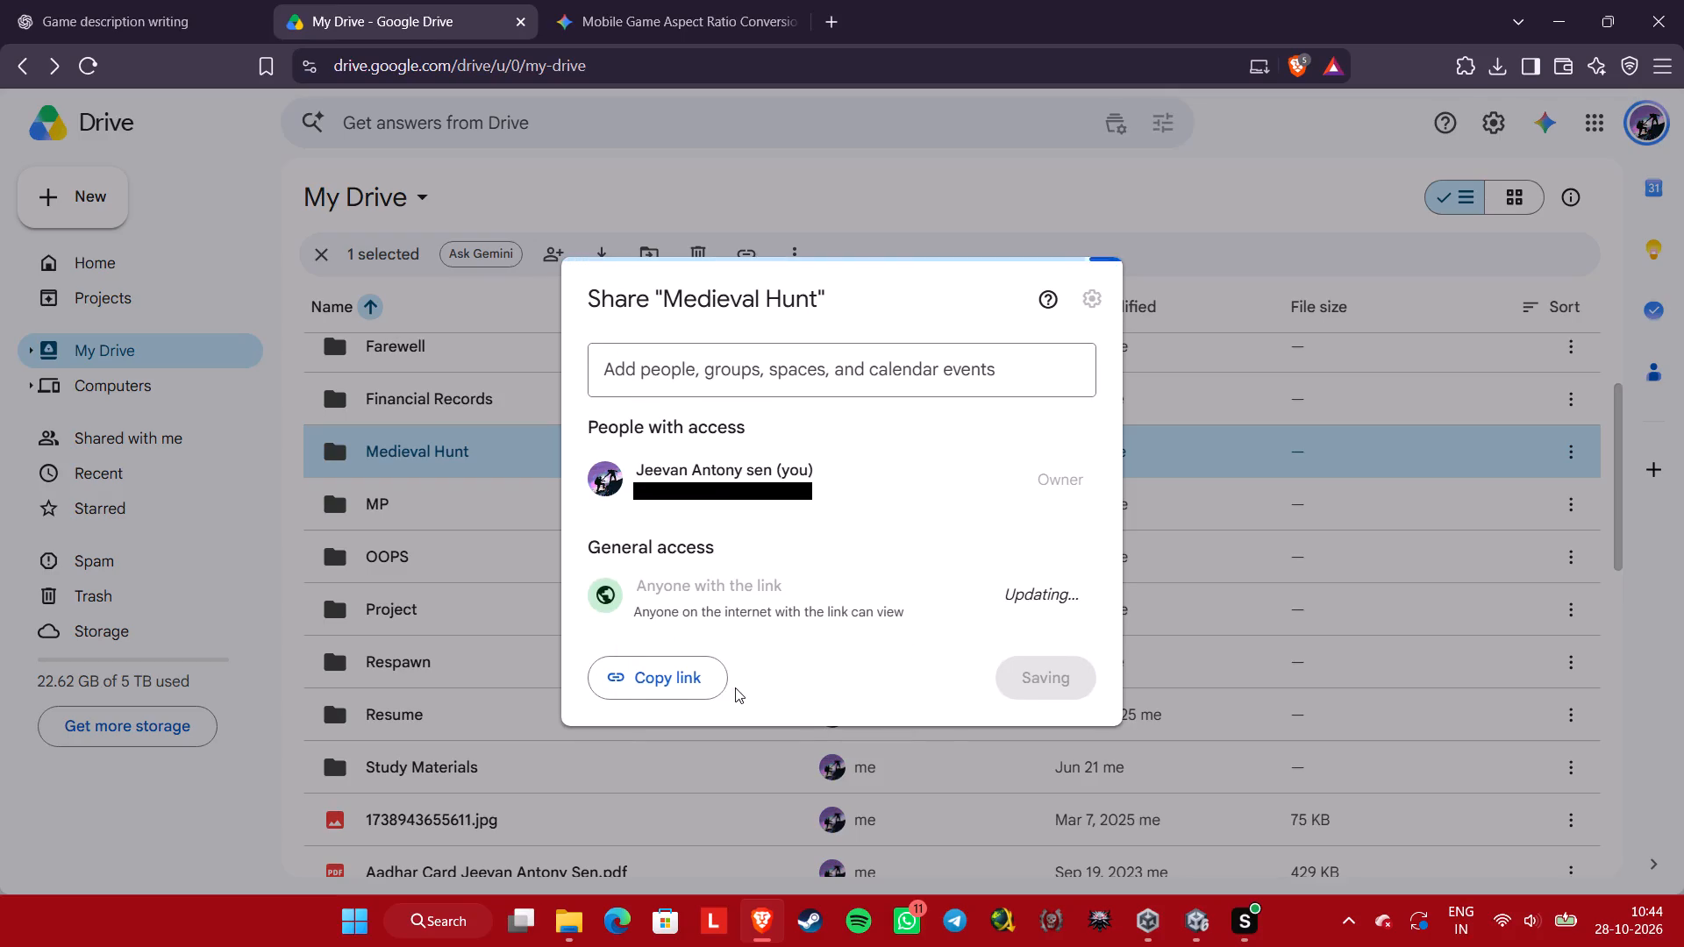
pyautogui.click(1067, 588)
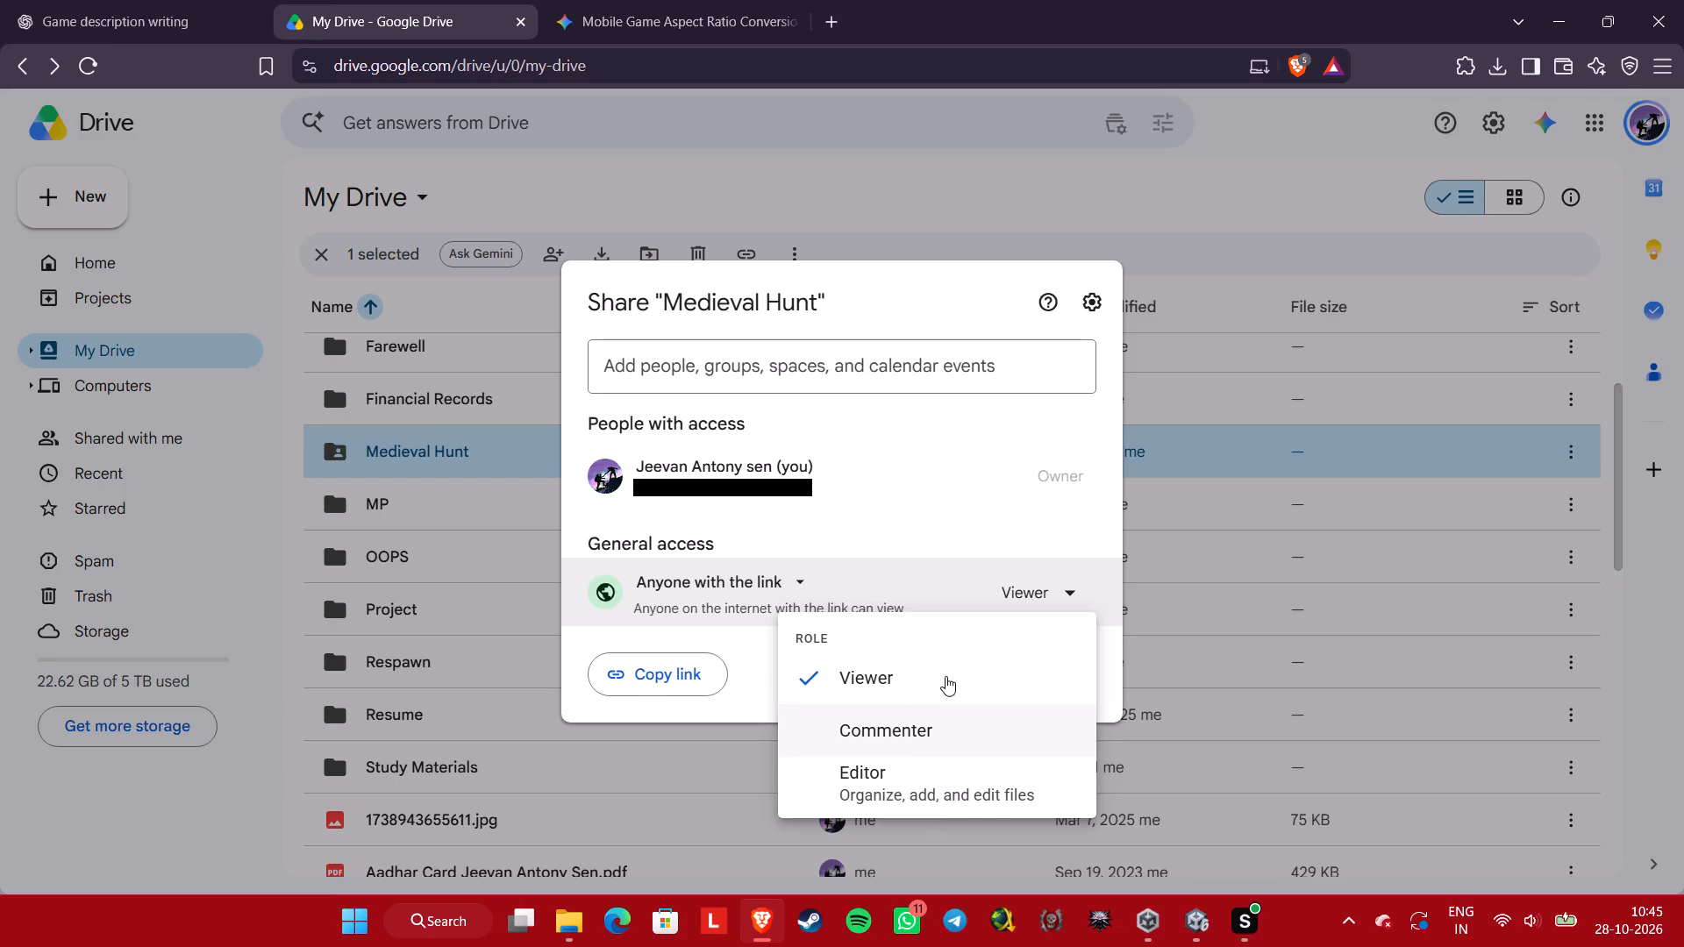
pyautogui.click(924, 767)
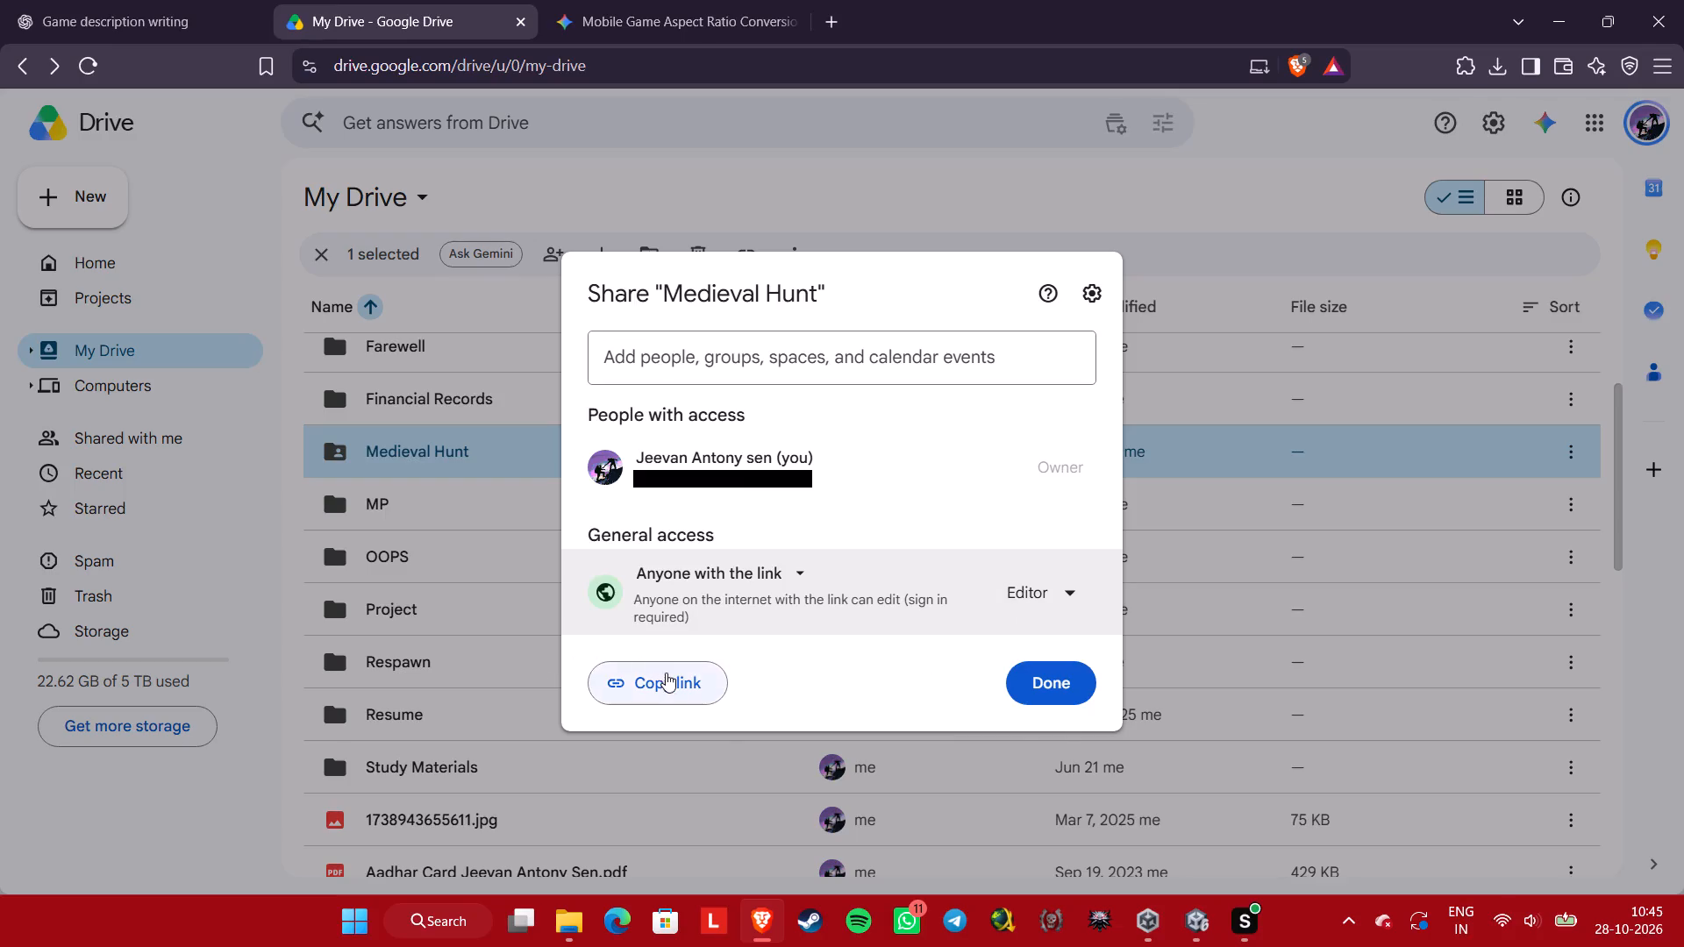
pyautogui.click(1056, 687)
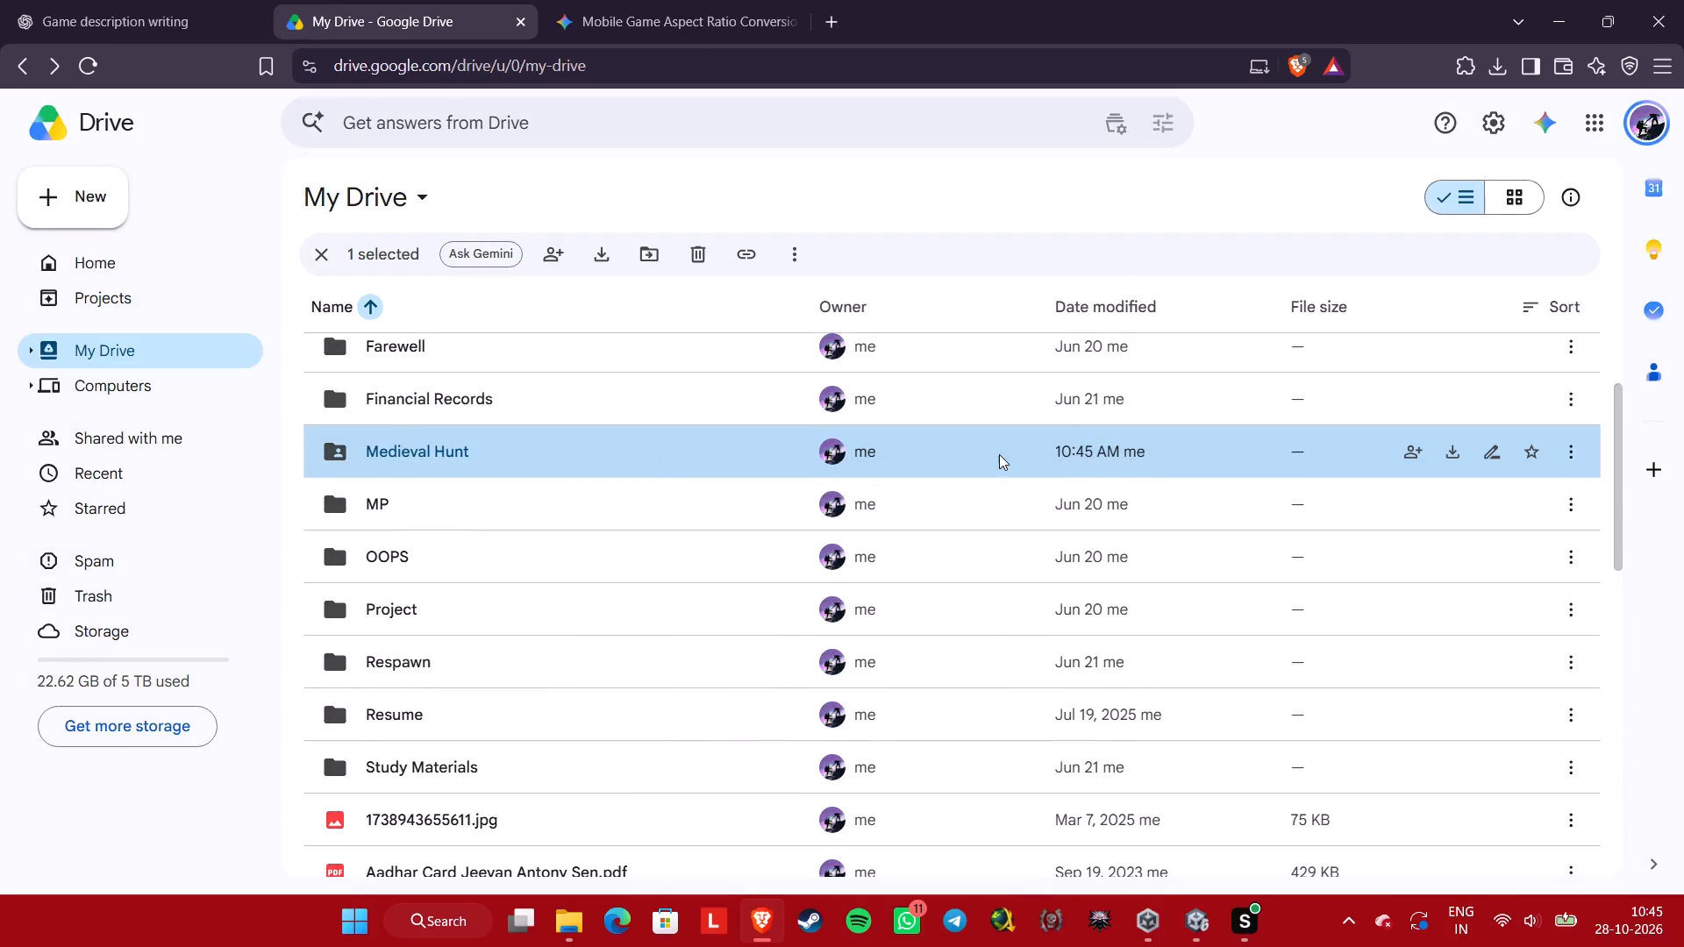
# Reopen the sharing settings of the Medieval Hunt folder and copy its share link.
pyautogui.rightClick(573, 452)
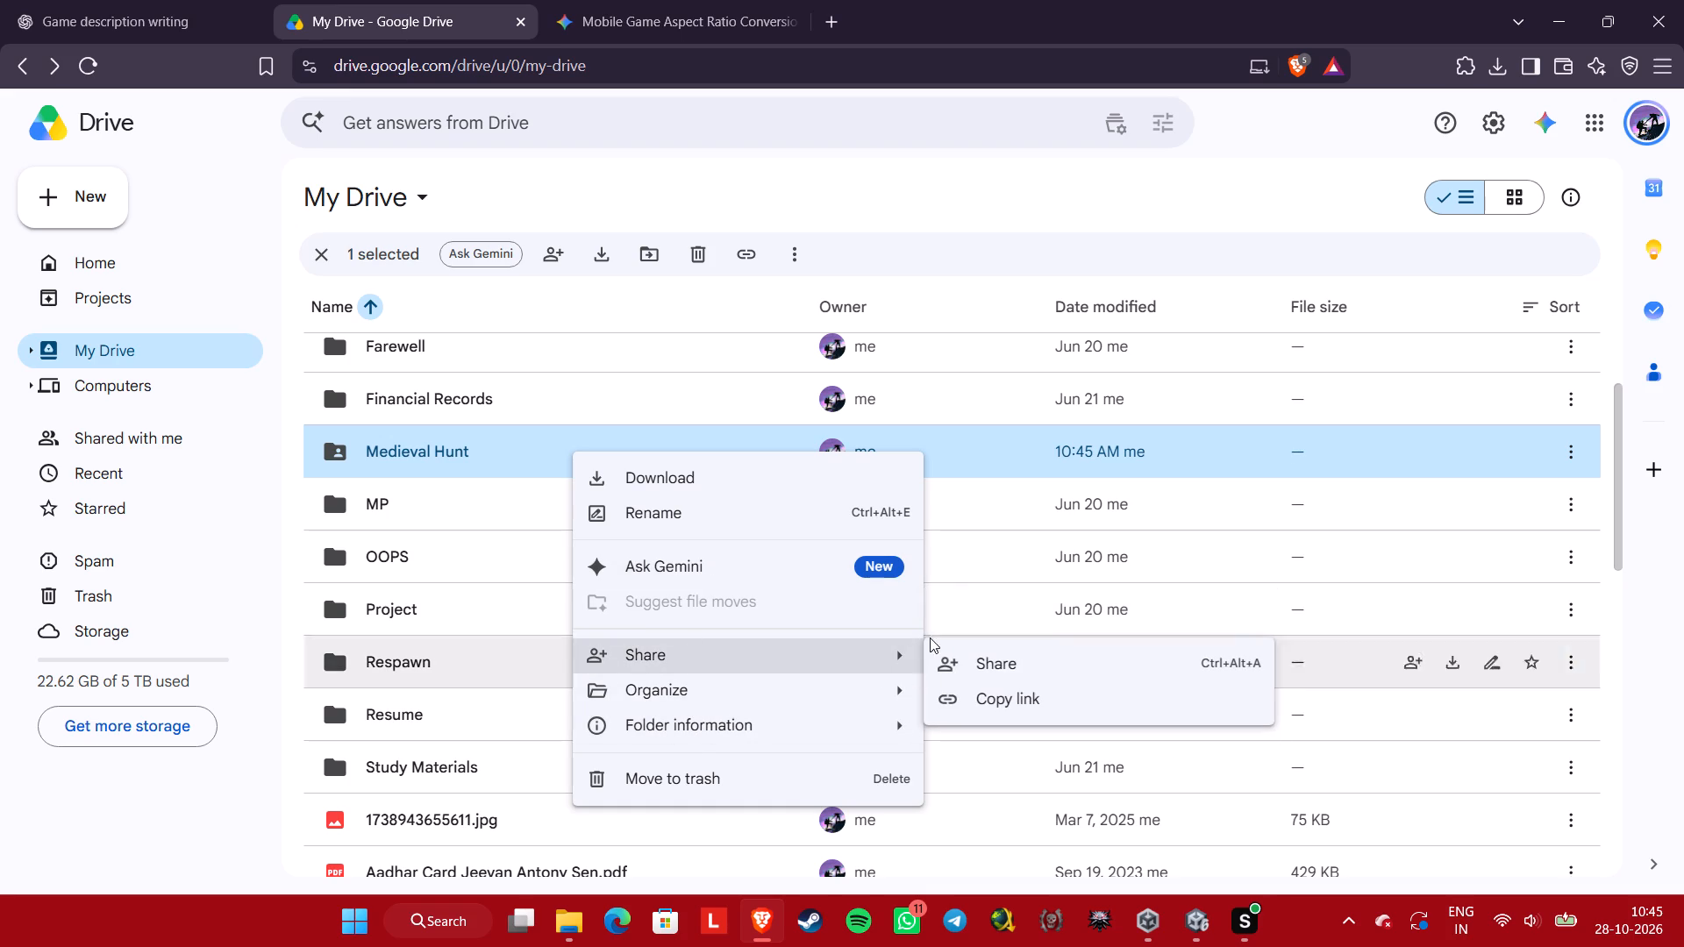
pyautogui.click(974, 656)
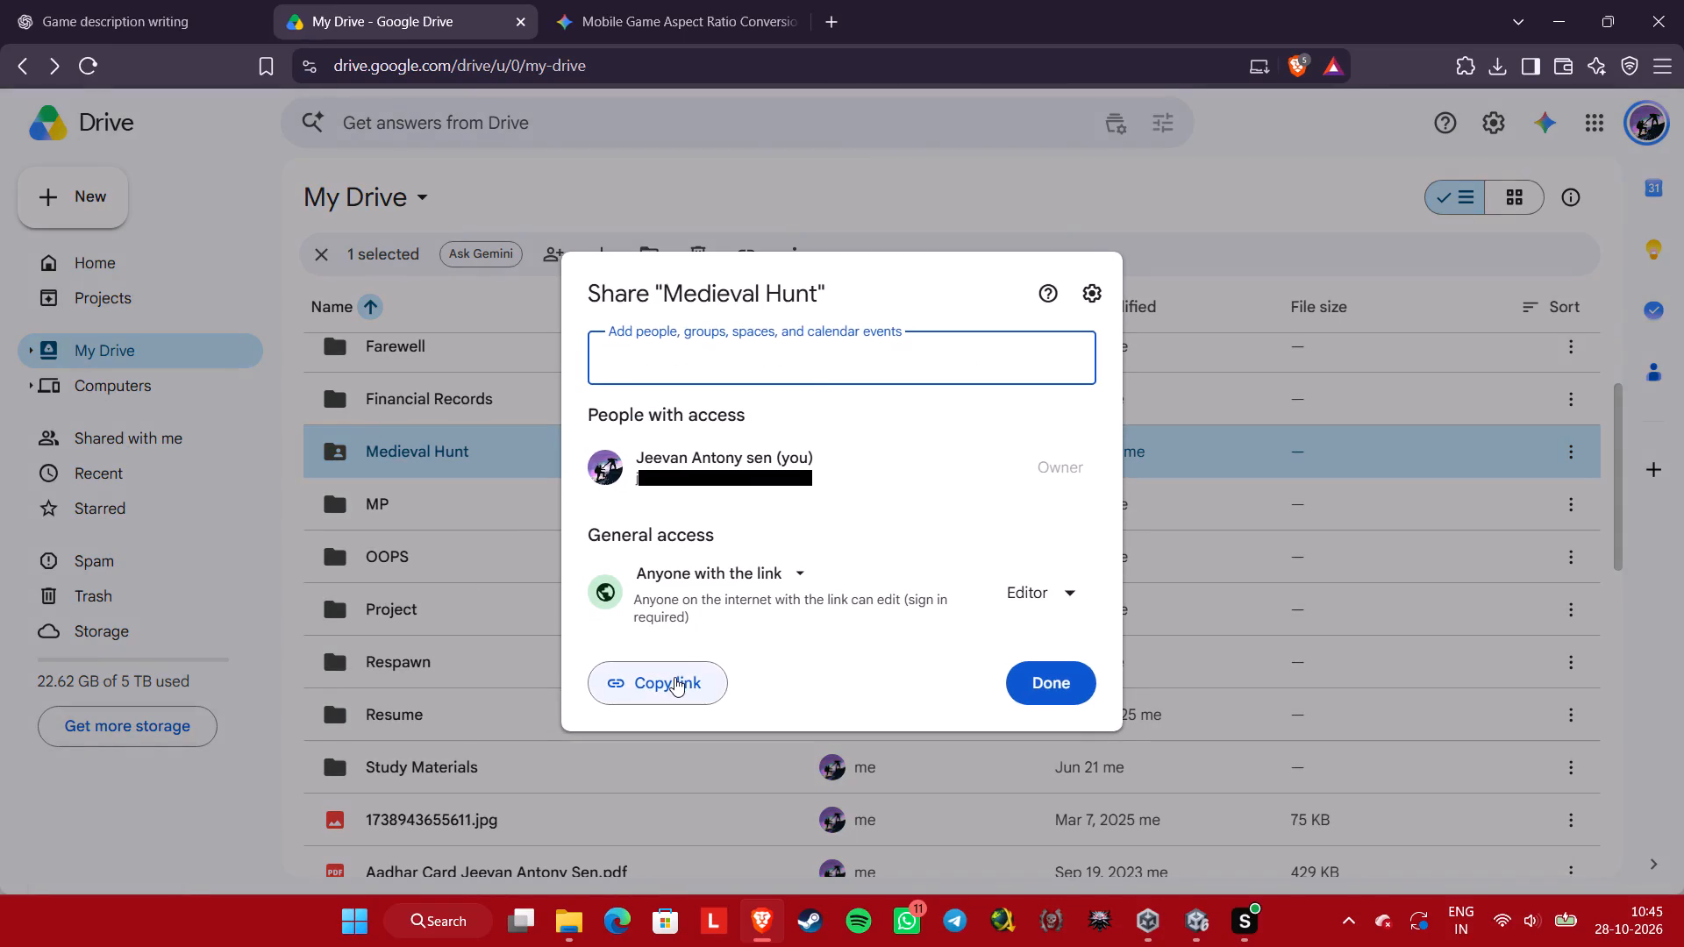
pyautogui.click(674, 677)
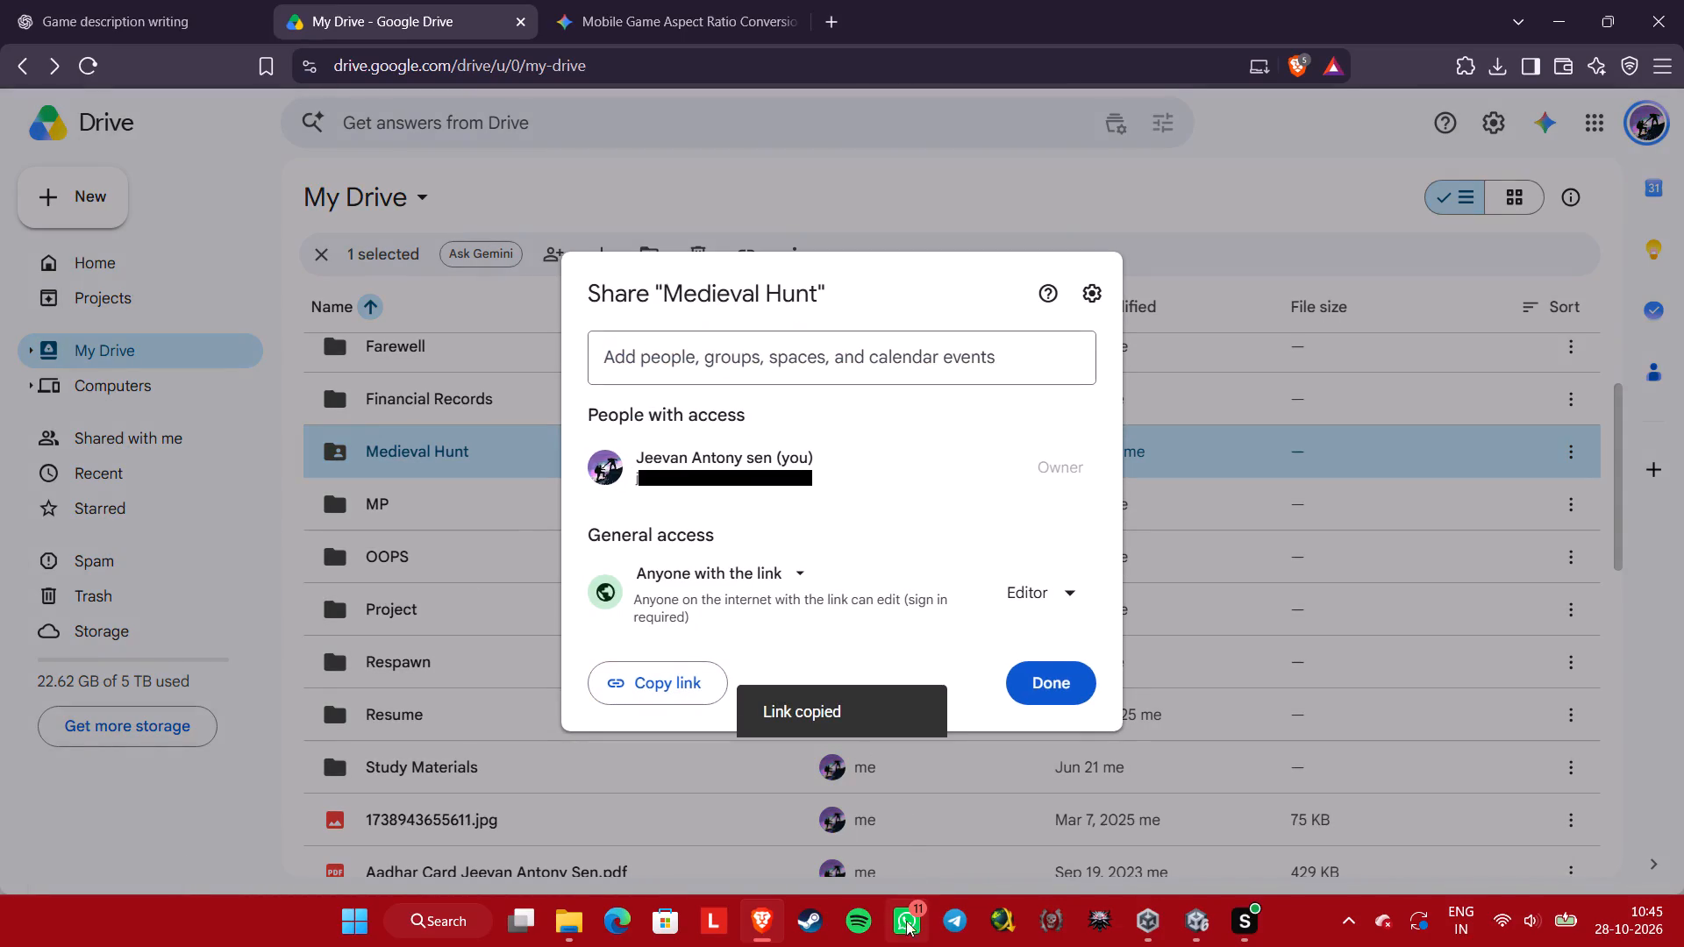
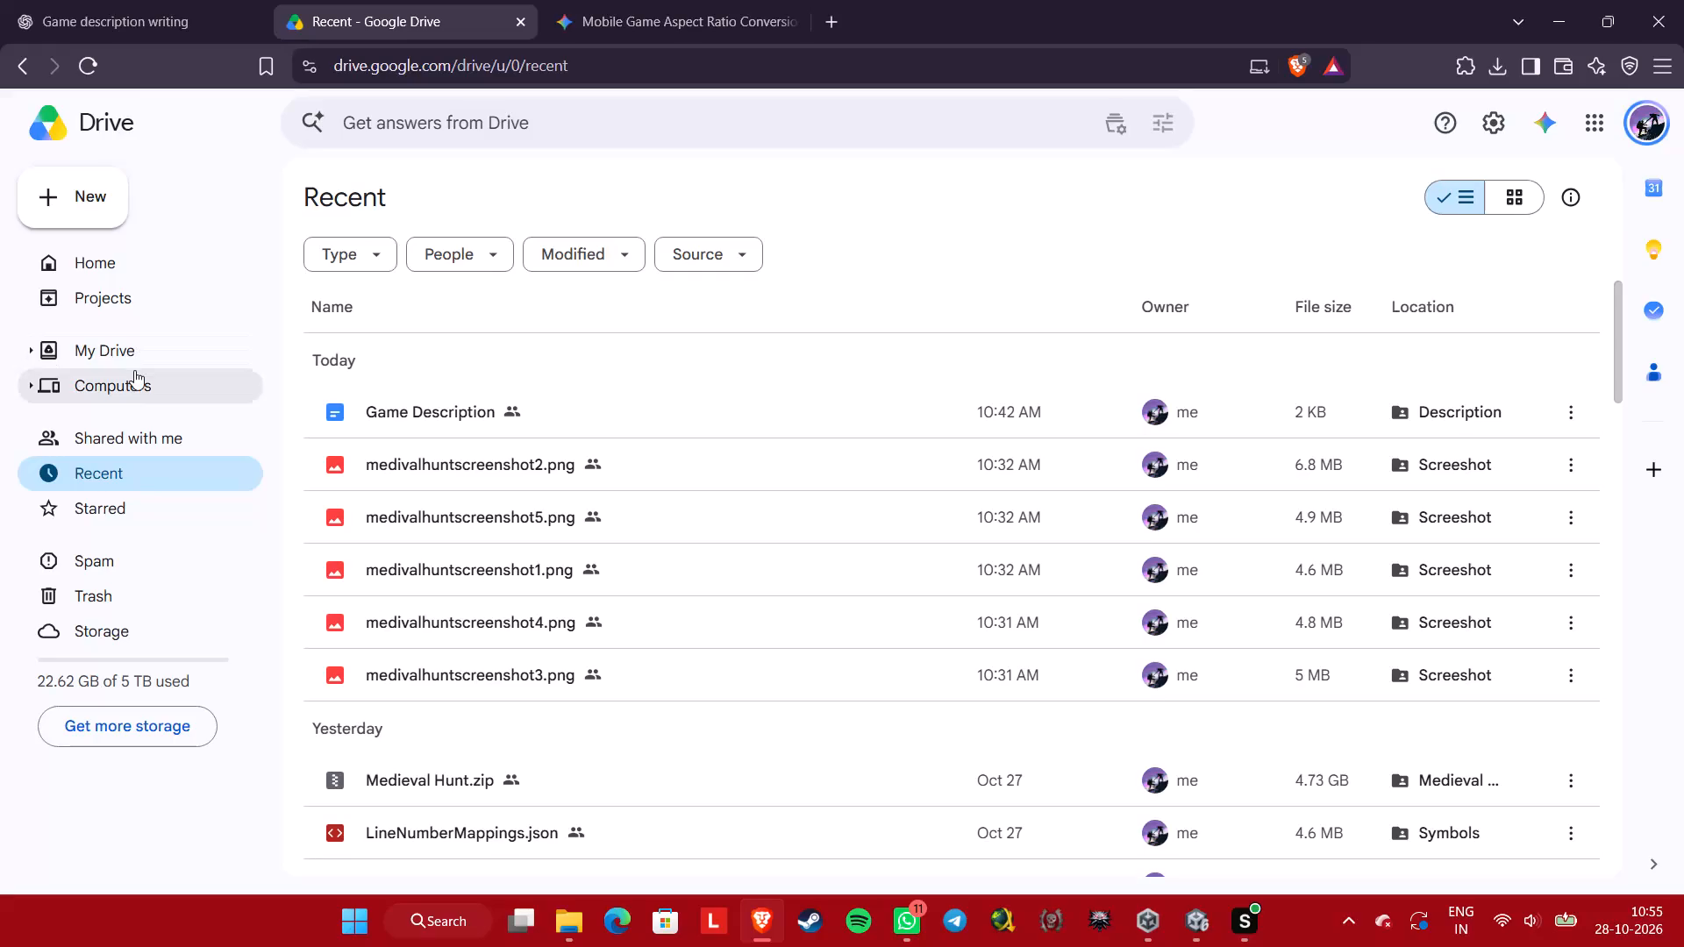
# Go to My Drive and open the Medieval Hunt folder.
pyautogui.click(134, 370)
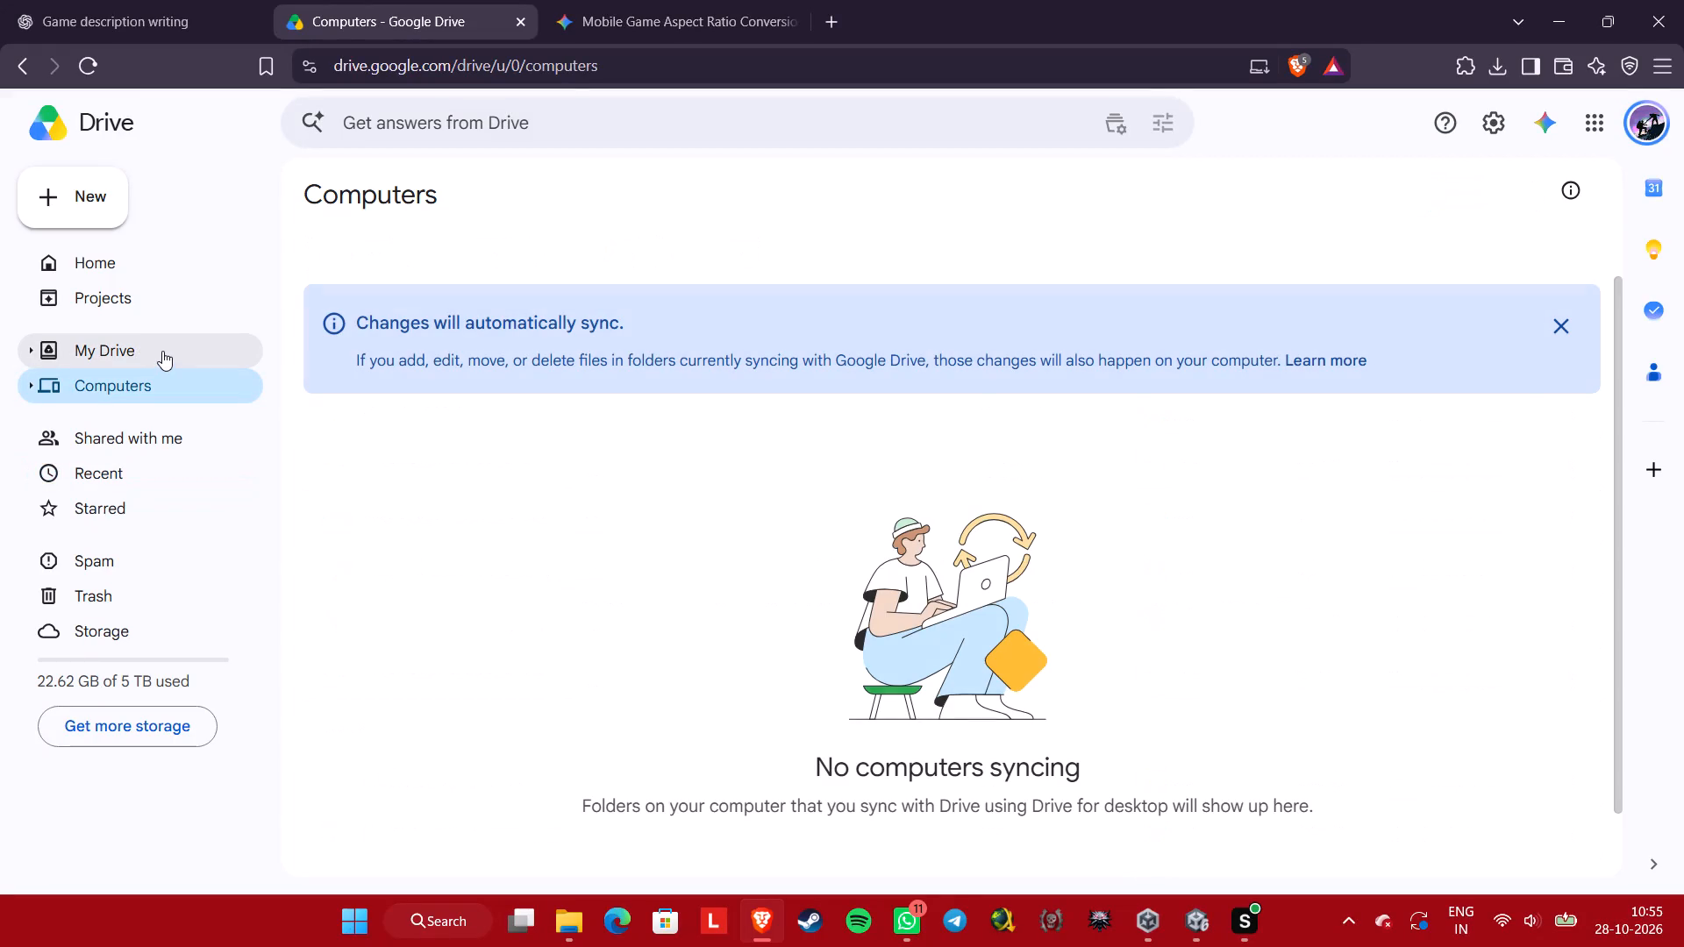
pyautogui.click(162, 350)
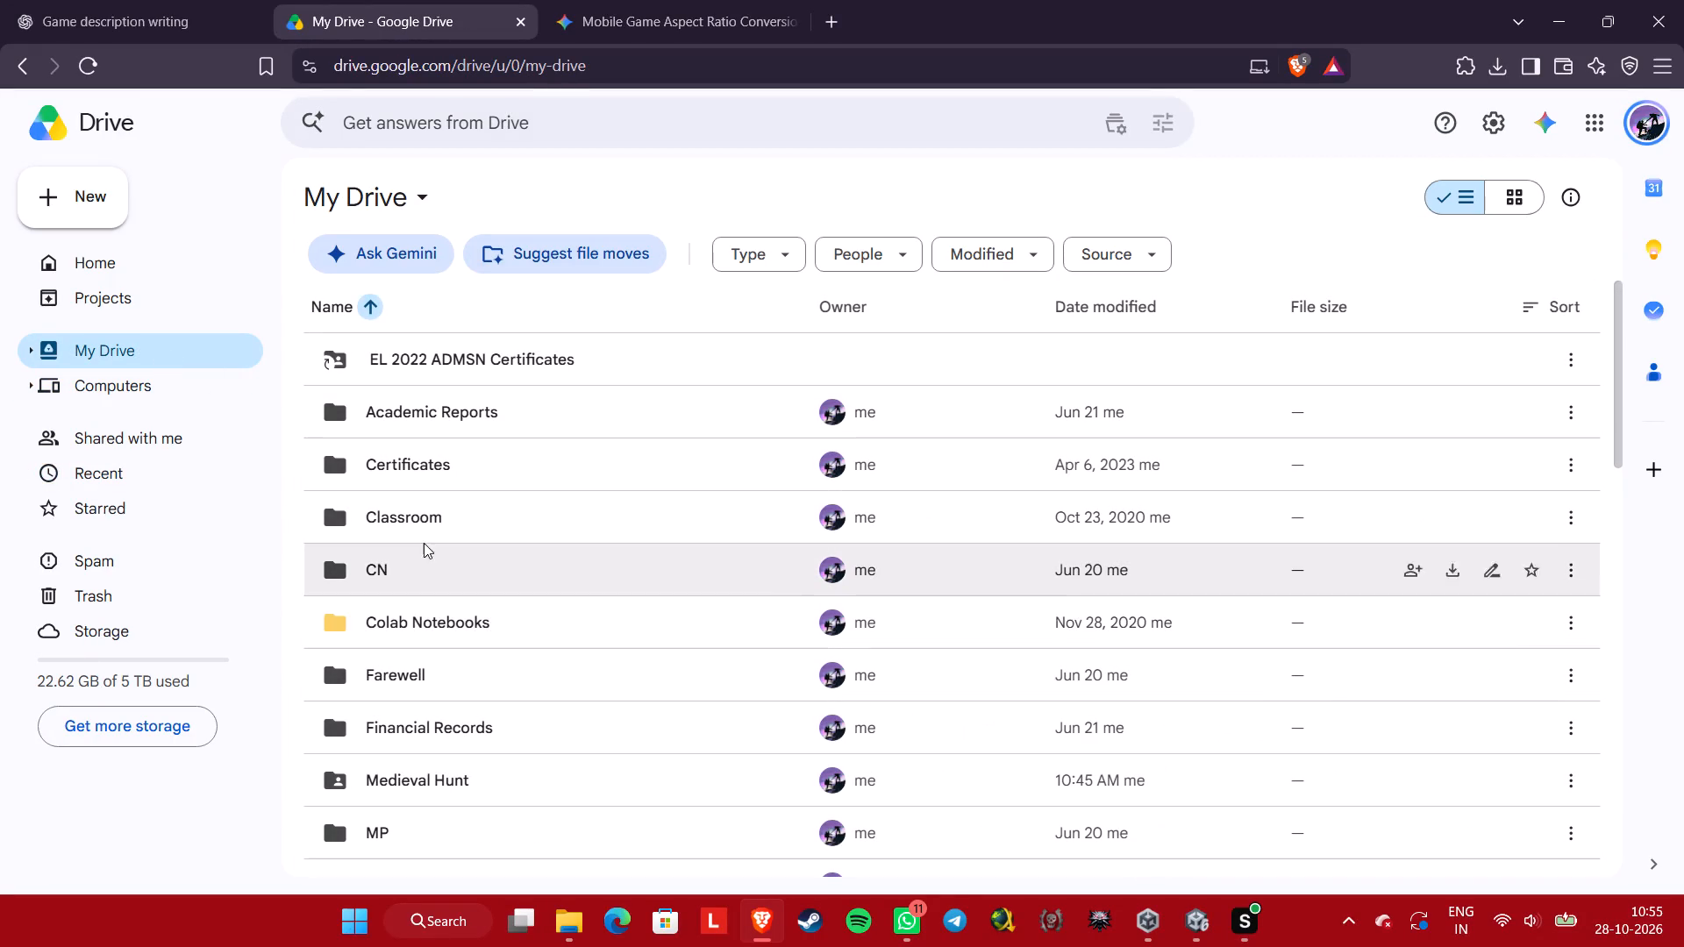
pyautogui.click(480, 723)
pyautogui.doubleClick(480, 783)
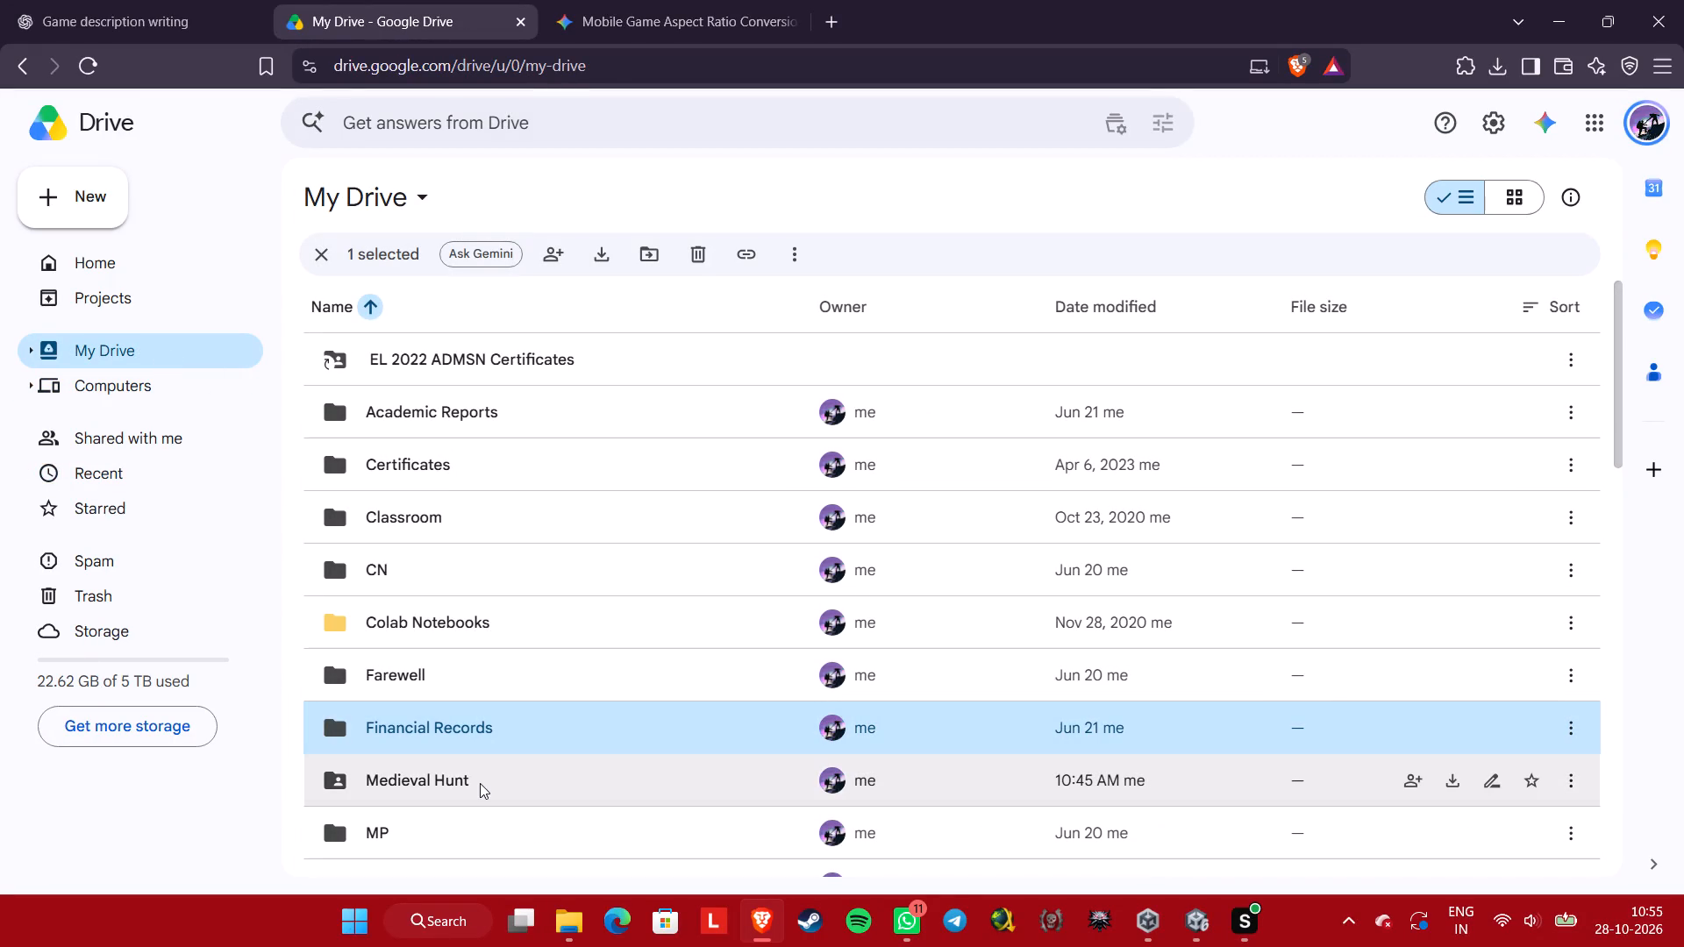